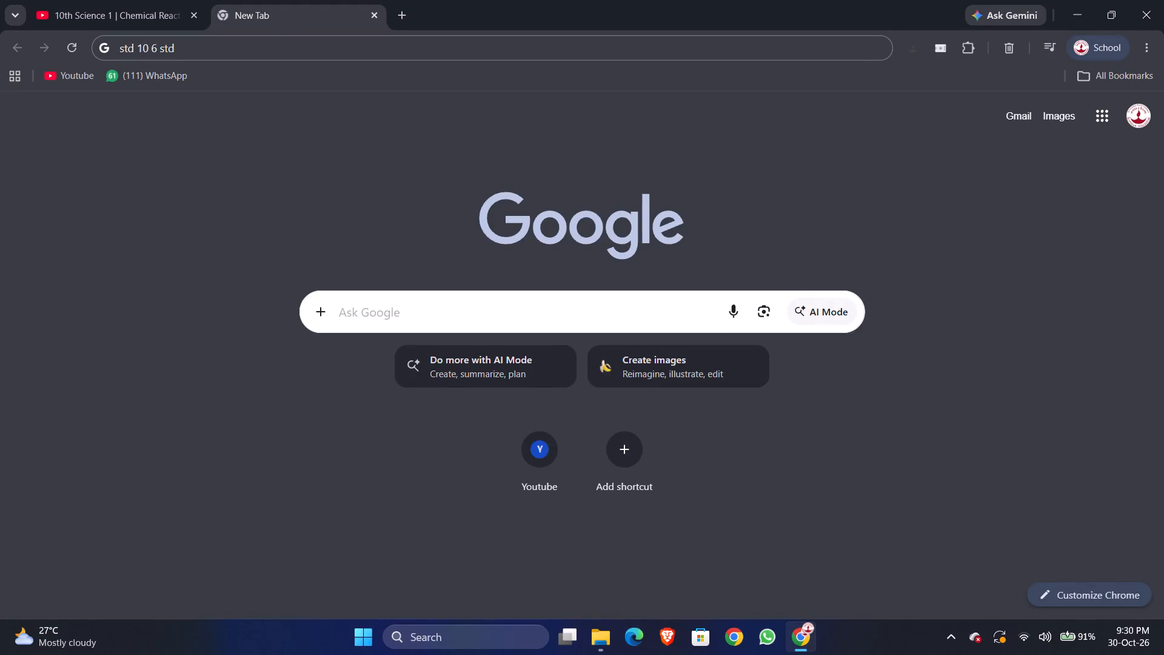
Switch to the Chrome profile labelled Madhuri.
left_click(1095, 47)
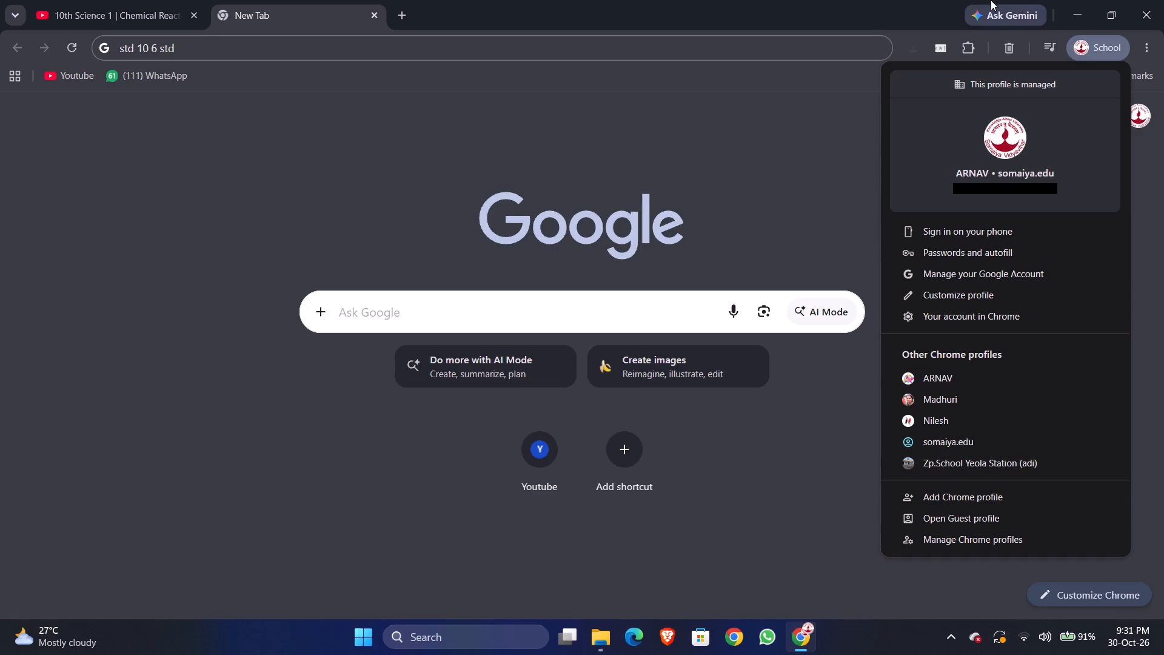
left_click(943, 402)
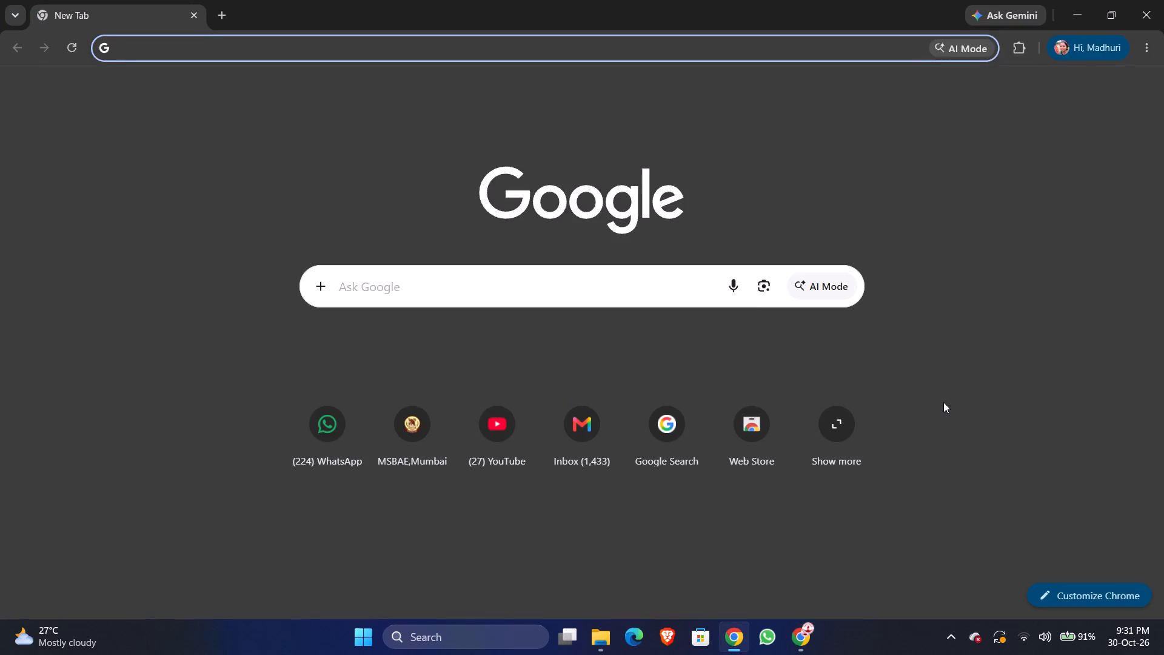
Search Google for "navodaya admit card" and open the Navodaya Vidyalaya Samiti official website from the AI overview.
left_click(594, 284)
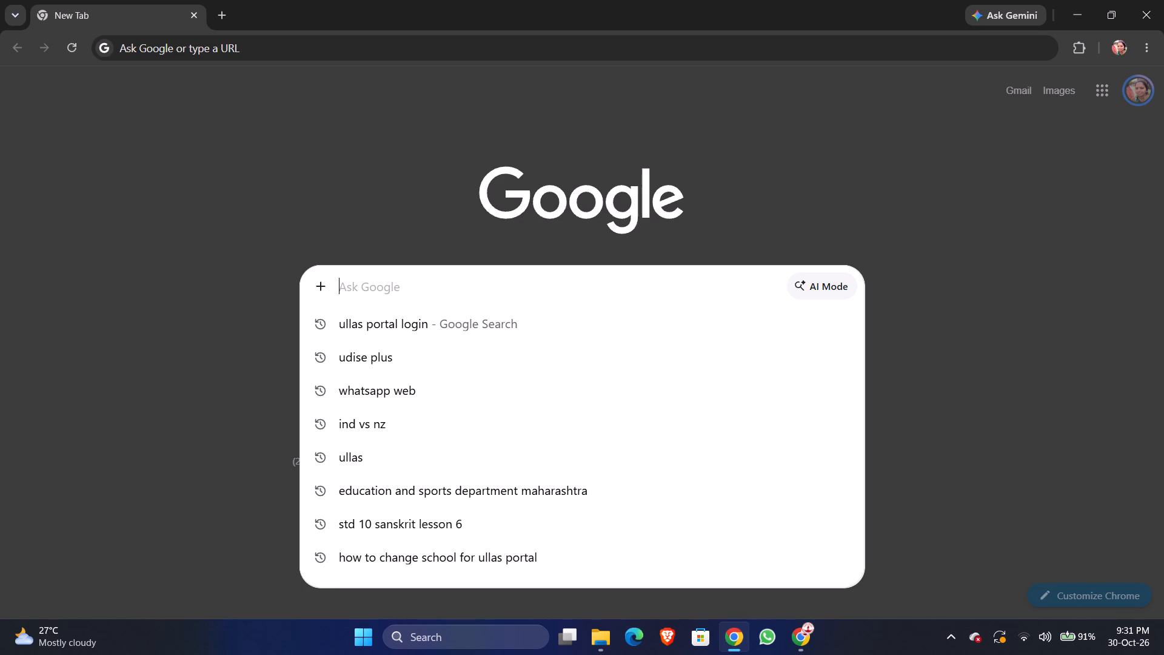
key("n")
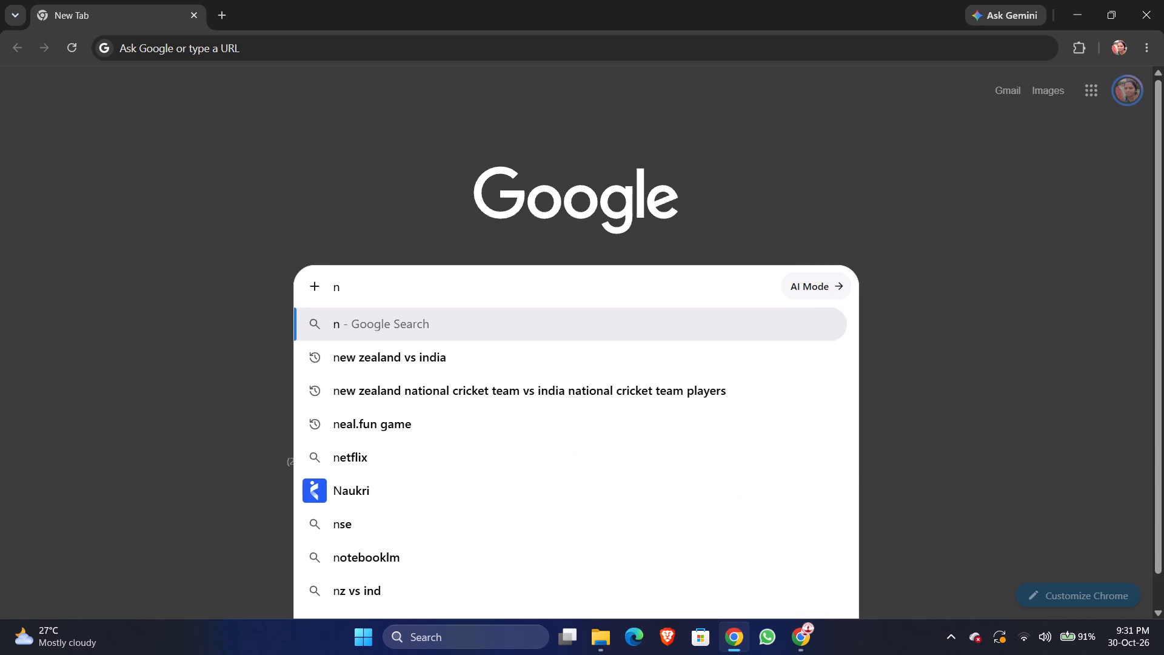
type("avode")
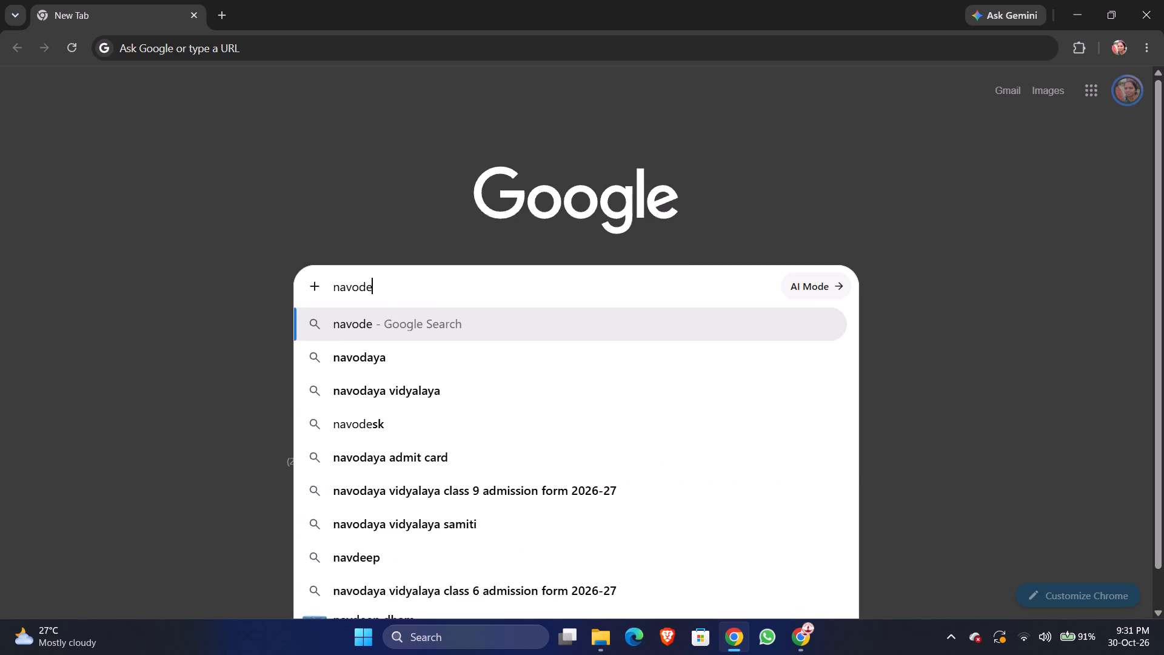
left_click(492, 452)
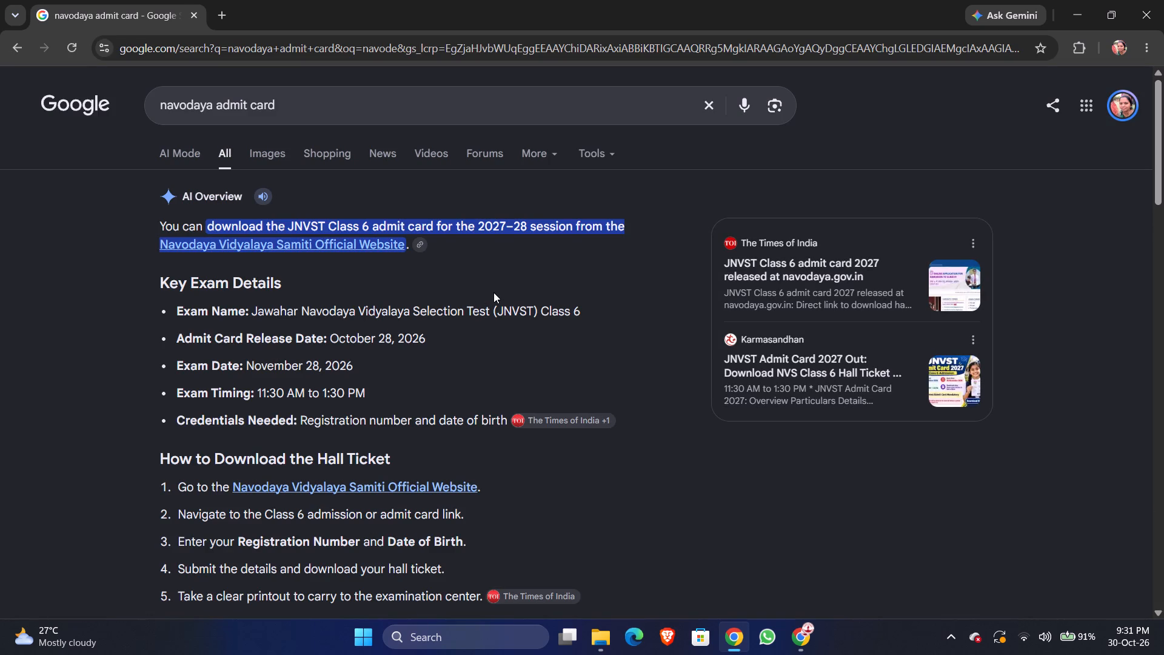
left_click(386, 489)
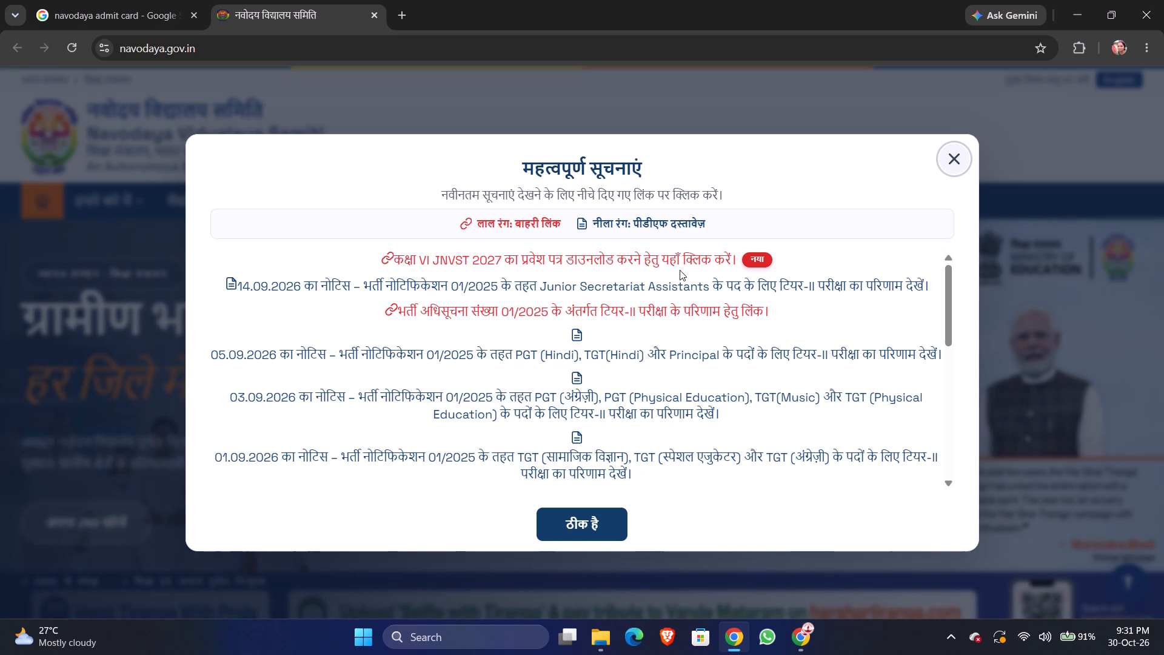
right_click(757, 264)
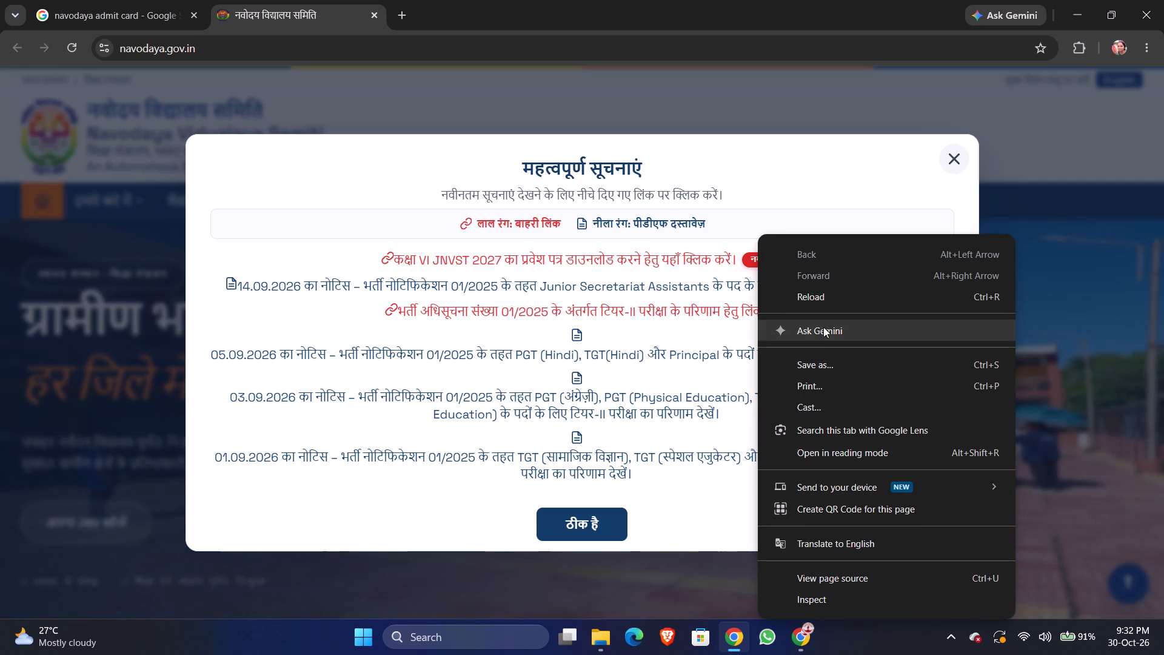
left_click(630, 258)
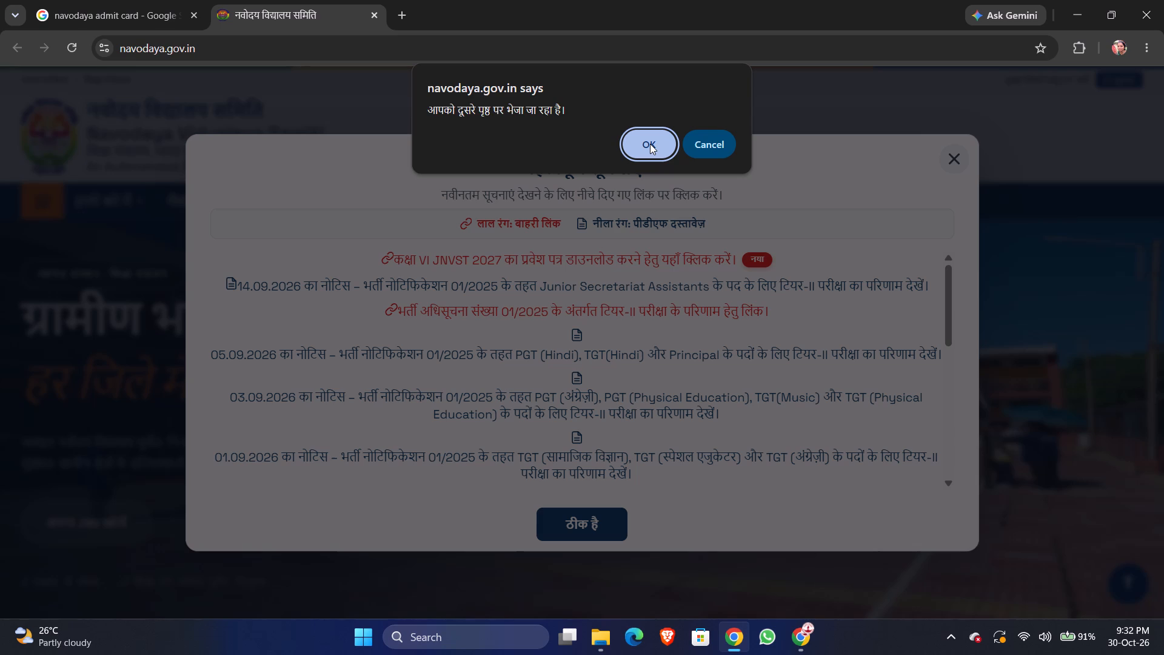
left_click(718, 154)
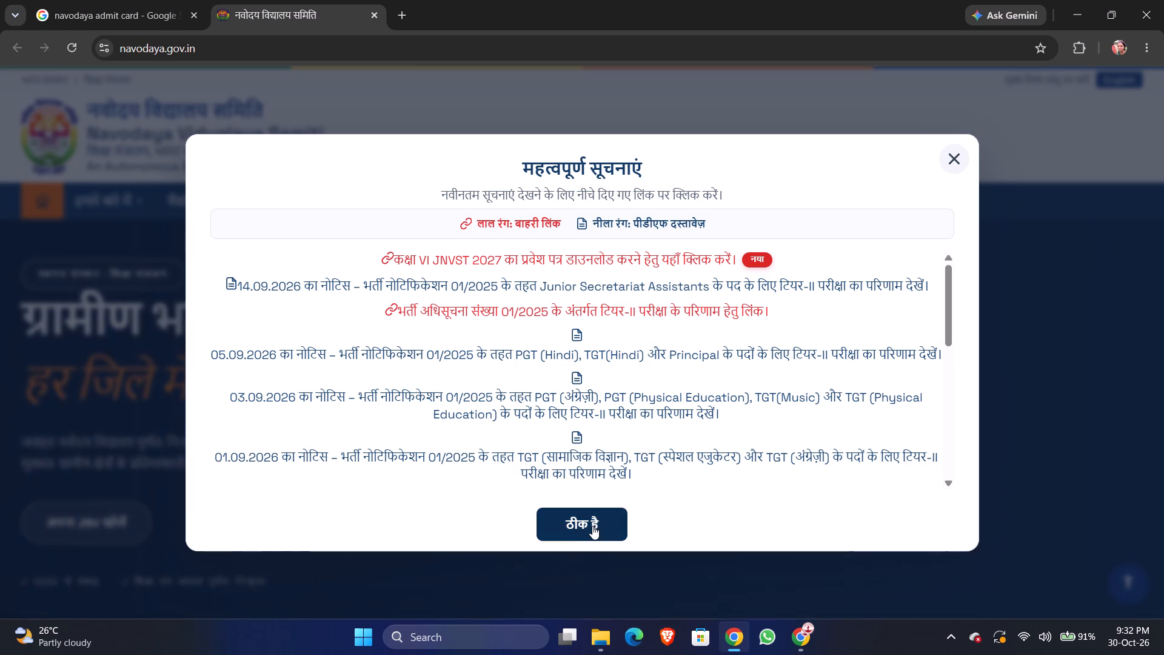
Dismiss the important notices pop-up on the Navodaya Vidyalaya Samiti homepage.
left_click(592, 526)
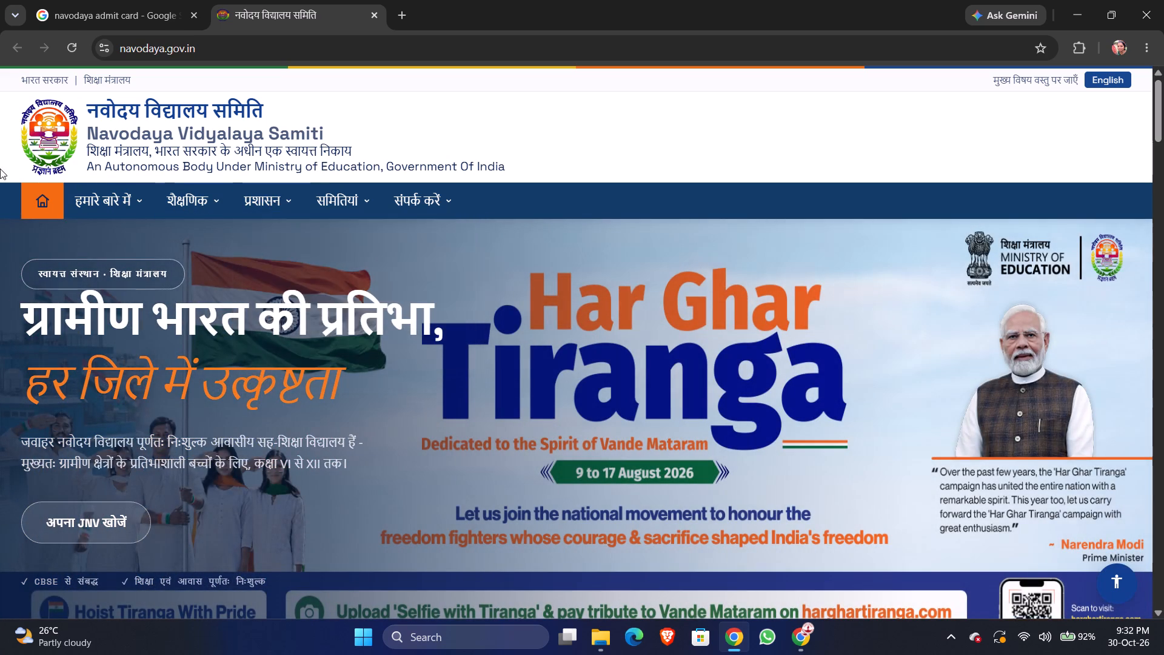
Look through the Navodaya Vidyalaya Samiti homepage, including the notices and recruitment sections, for the admit card link.
left_click(56, 208)
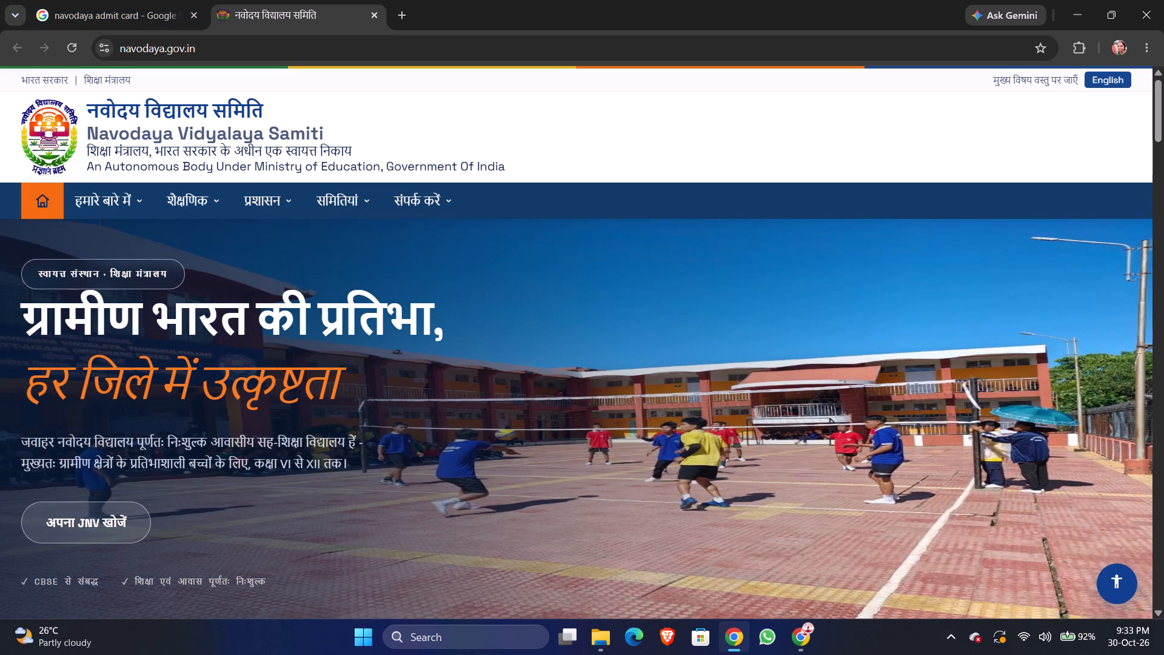
key("Down")
key("Down")
key("Down")
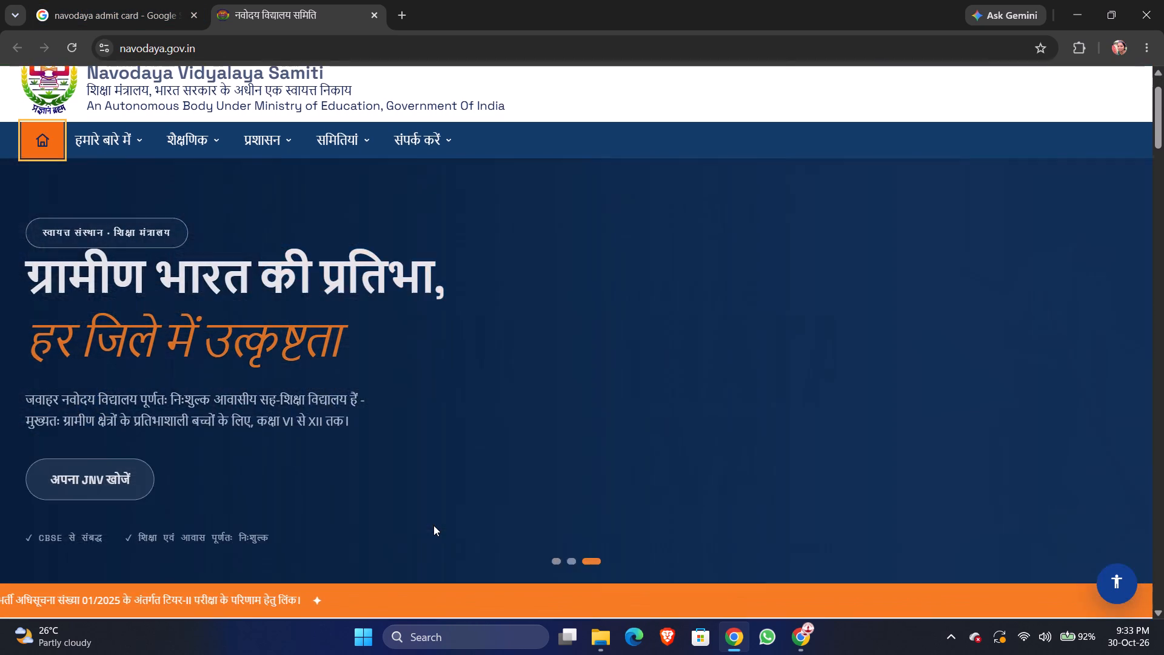
key("Down")
key("Down")
key("Down")
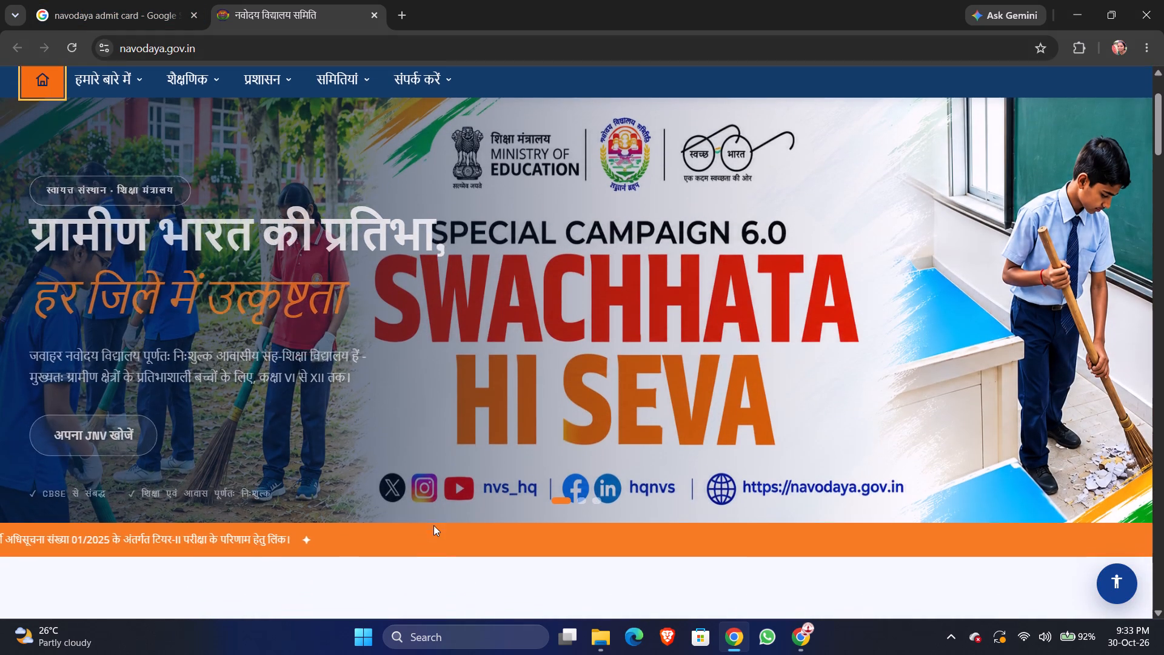
key("Down")
key("Down")
key("Down")
key("Down")
key("Down")
key("Down")
key("Down")
key("Down")
key("Down")
key("Down")
key("Down")
key("Down")
key("Down")
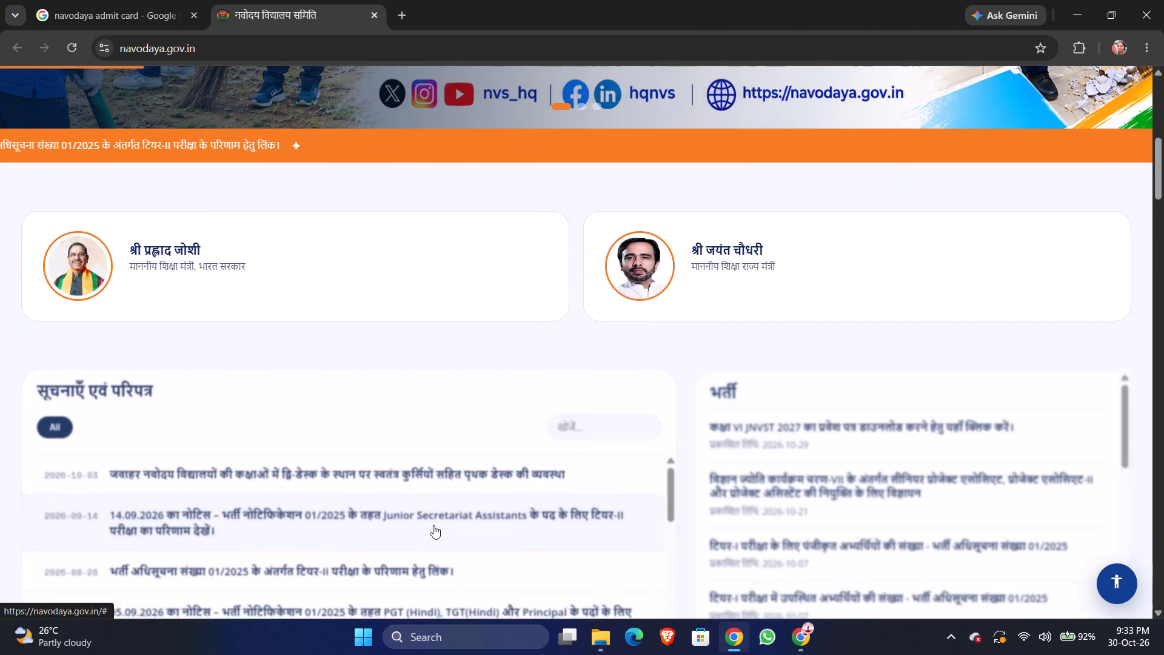
key("Down")
key("Down")
key("Down")
key("Down")
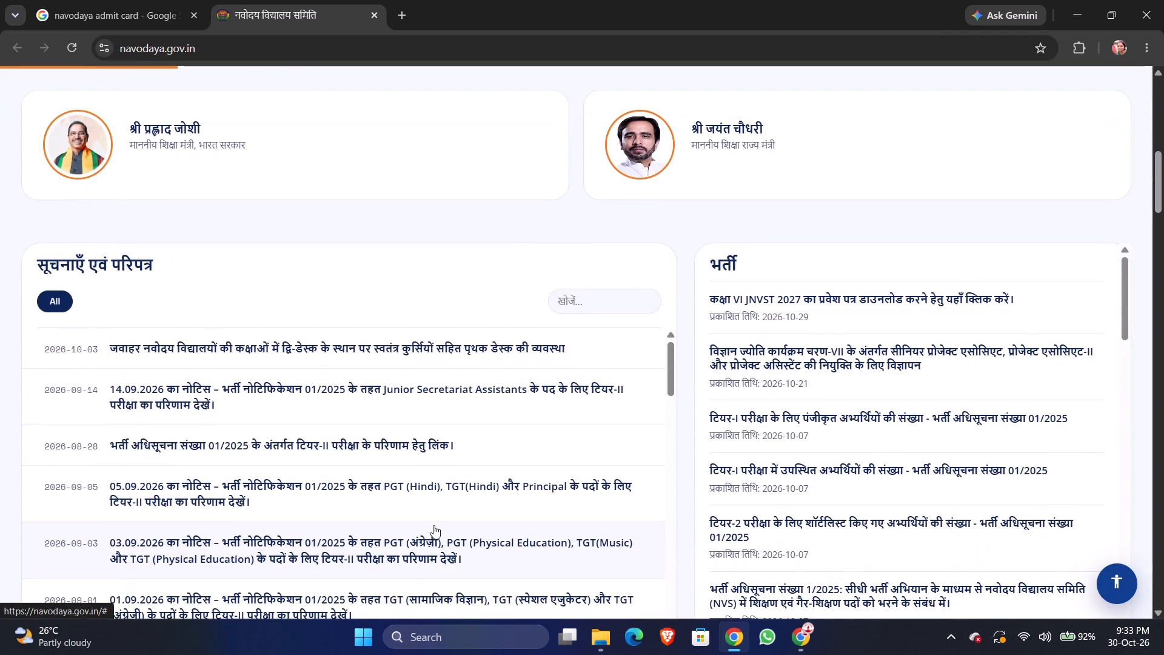
key("Down")
key("Down")
key("Down")
key("Down")
key("Down")
key("Down")
key("Down")
key("Down")
key("Down")
key("Down")
key("Down")
key("Down")
key("Down")
key("Down")
key("Down")
key("Down")
key("Down")
key("Down")
key("Down")
key("Down")
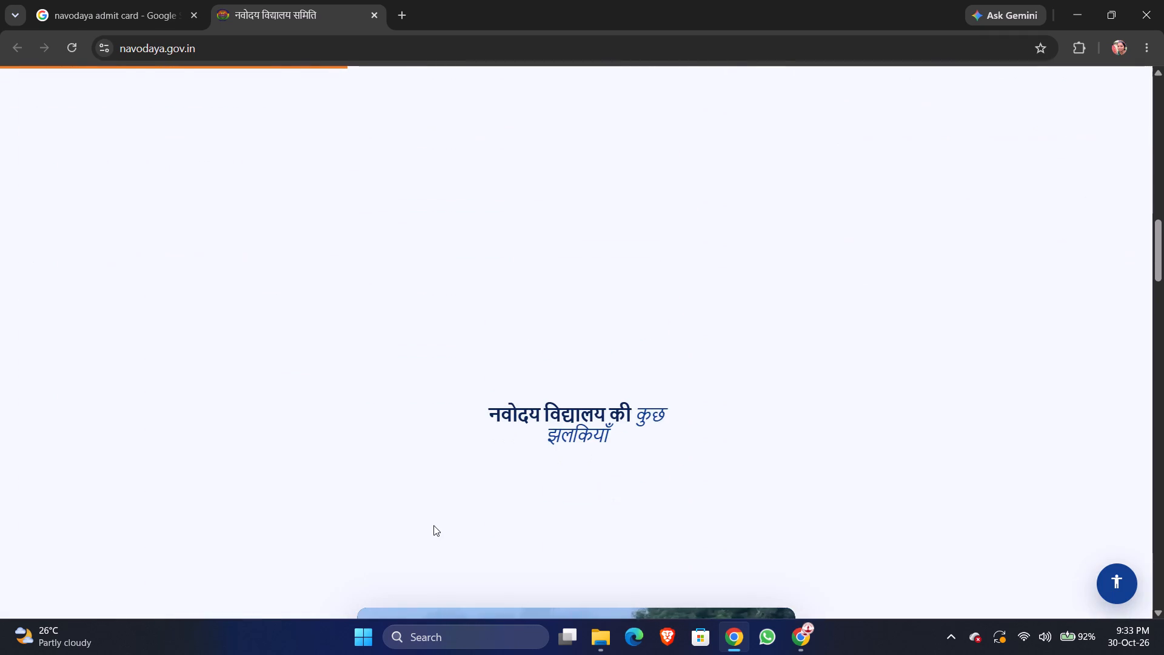
key("Up")
key("Down")
key("Down")
key("Down")
key("Down")
key("Down")
key("Down")
key("Down")
key("Down")
key("Down")
key("Down")
key("Down")
key("Down")
key("Down")
key("Down")
key("Down")
key("Down")
key("Down")
key("Down")
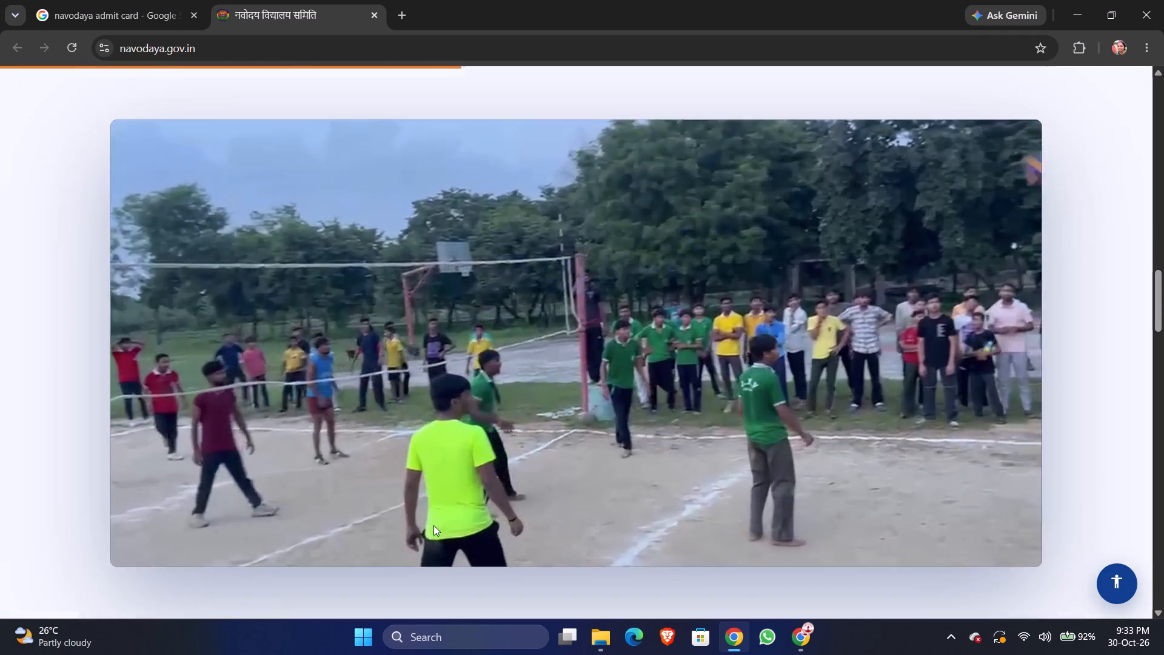
key("Up")
key("Up")
key("Up")
key("Up")
key("Up")
key("Up")
key("Up")
key("Up")
key("Up")
key("Up")
key("Up")
key("Up")
key("Up")
key("Up")
key("Up")
key("Up")
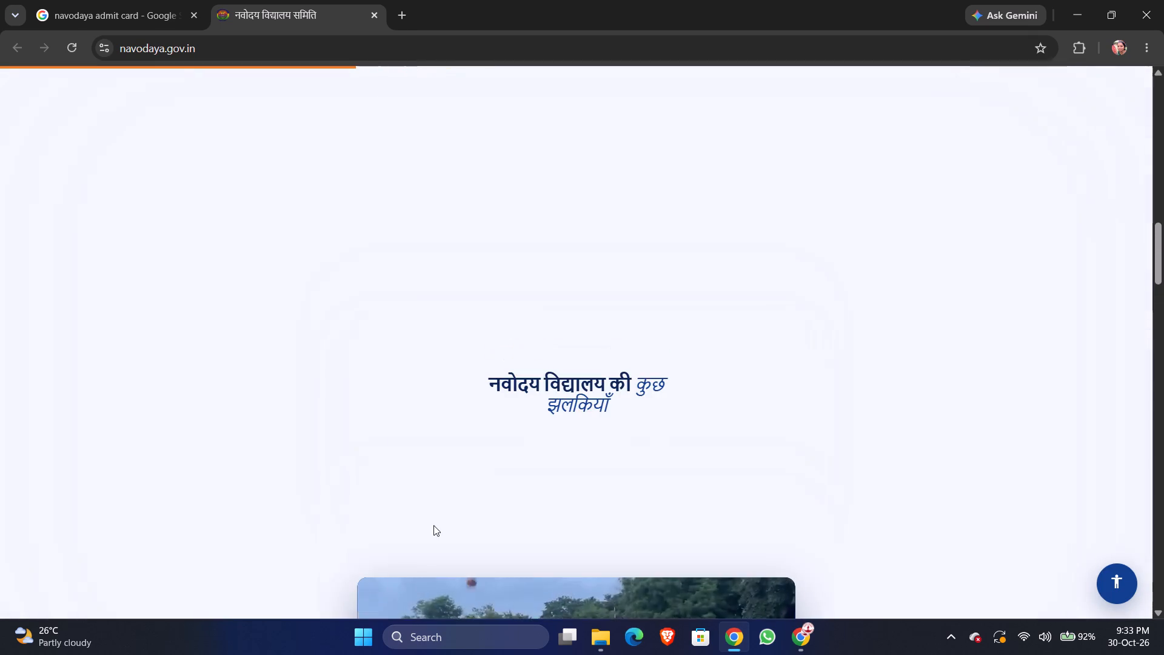
Return to the Google results and open the Examination Management Service's "Login Admit Card" result in a new tab.
left_click(119, 24)
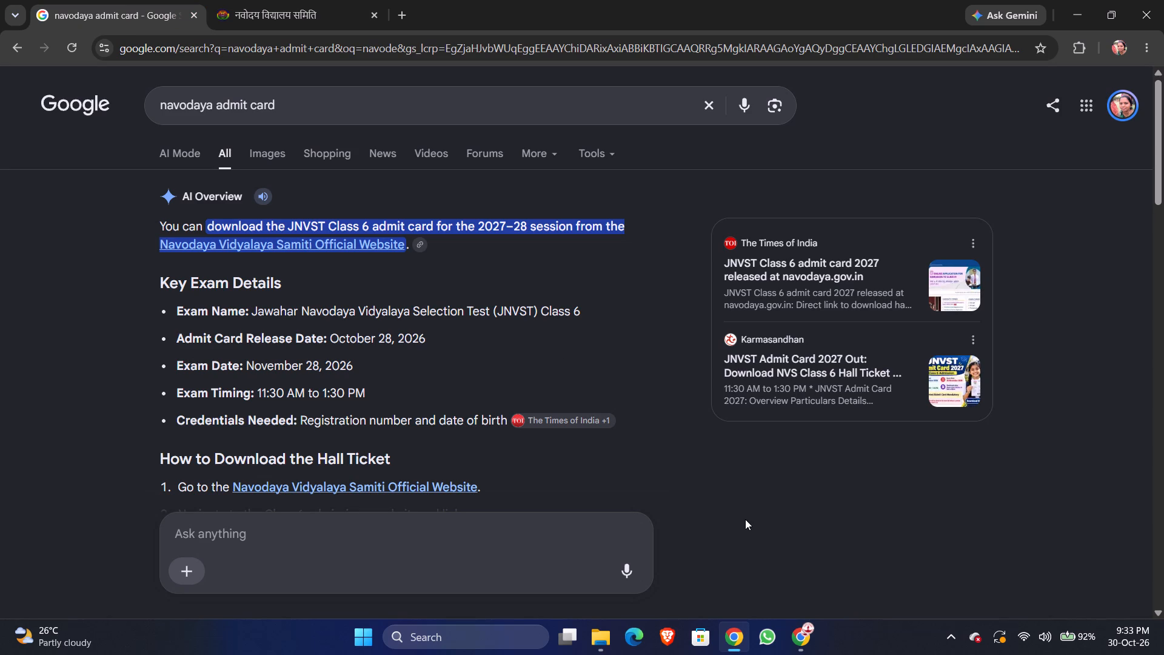
triple_click(1157, 610)
triple_click(1157, 610)
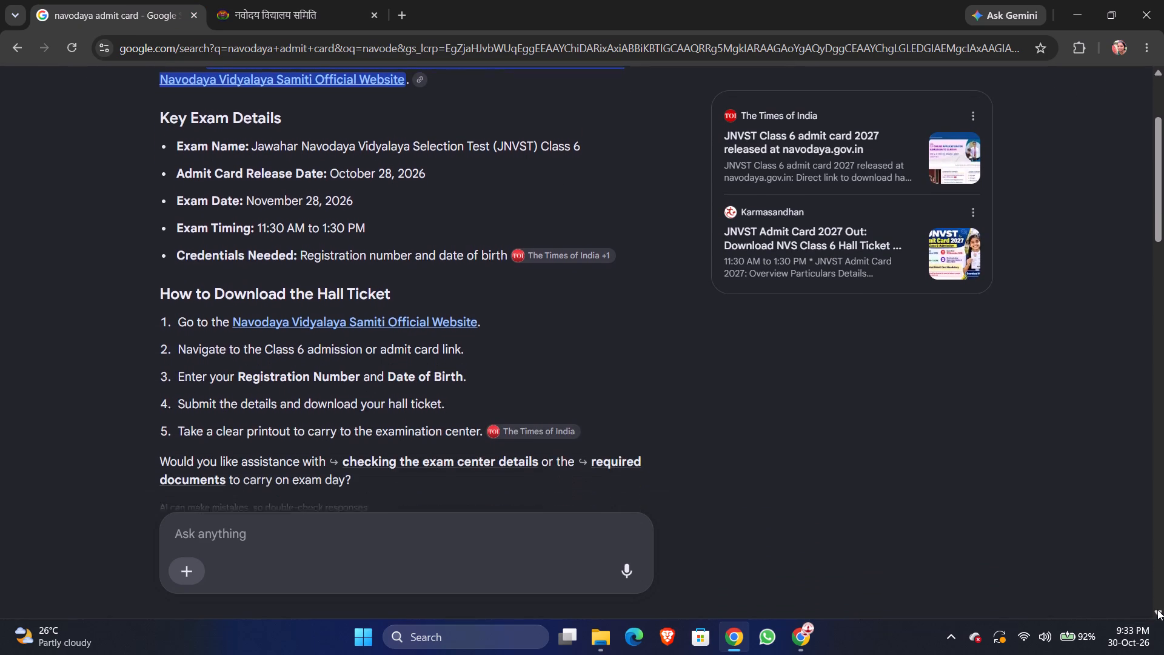
triple_click(1157, 610)
triple_click(1157, 610)
double_click(1157, 610)
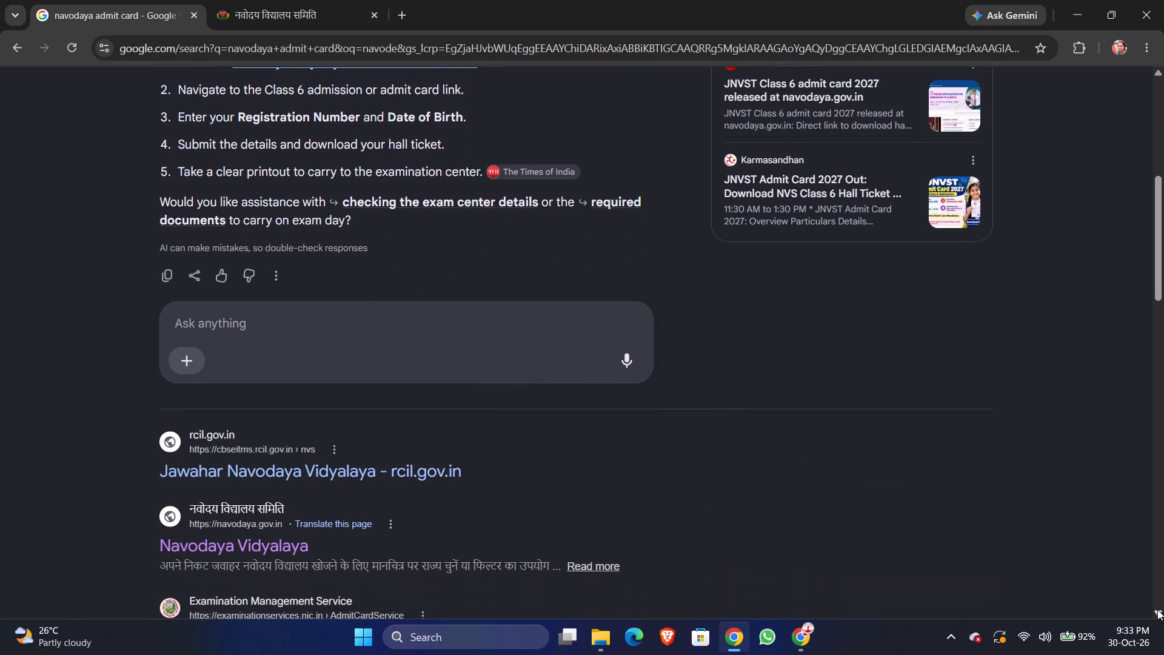
triple_click(1157, 610)
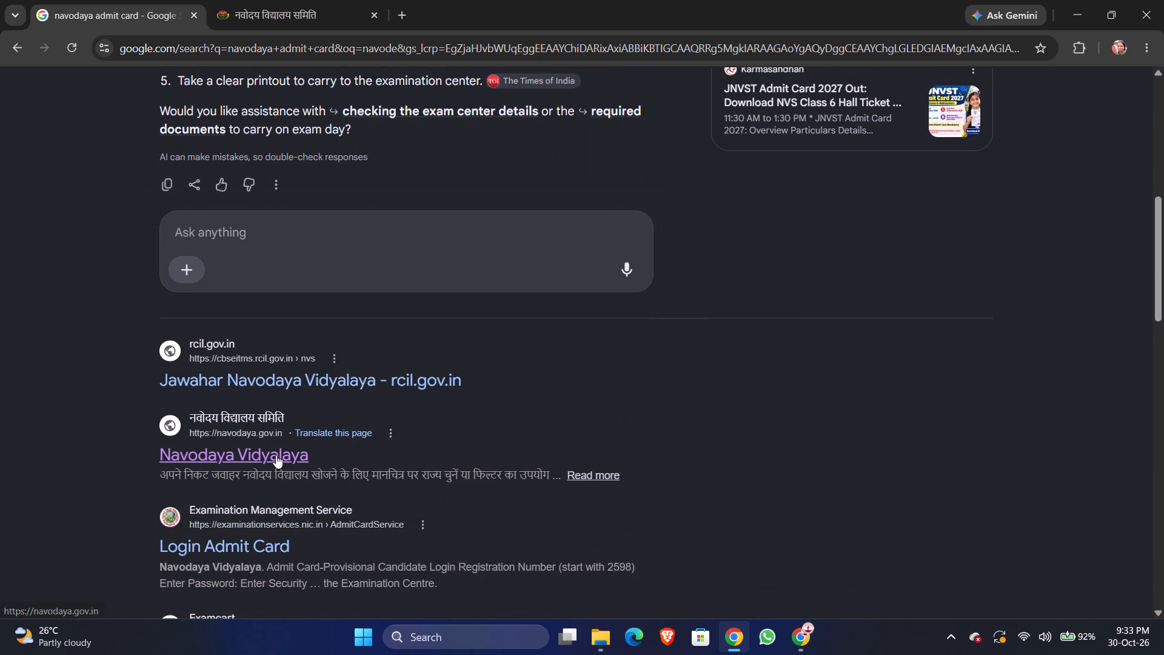
right_click(256, 549)
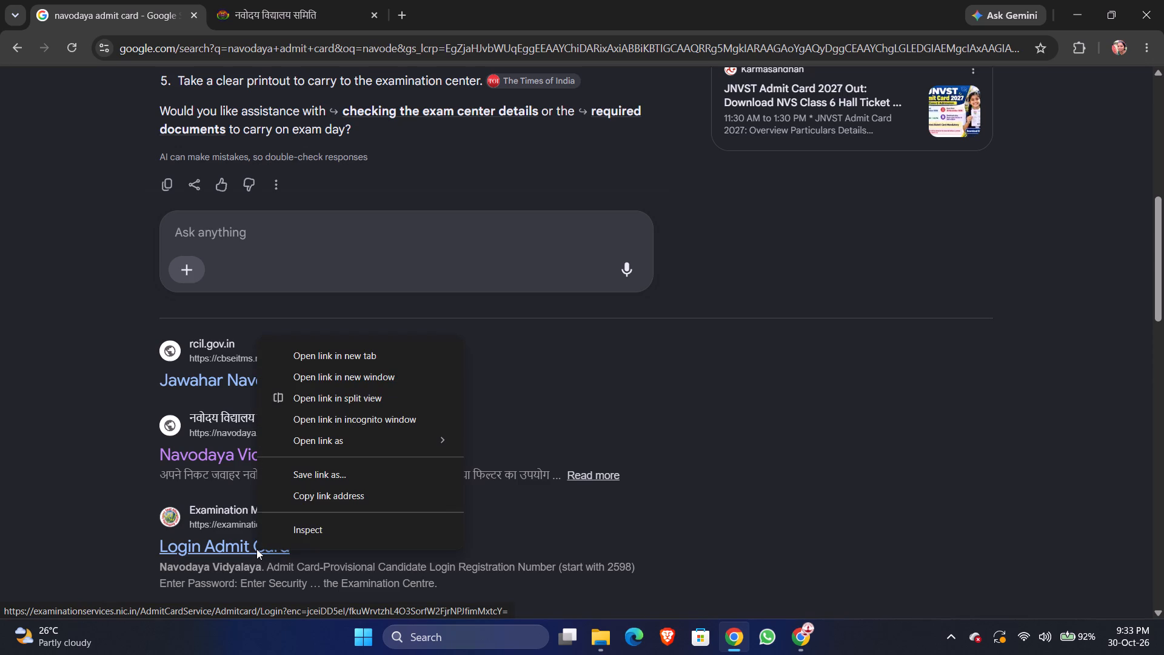
left_click(332, 355)
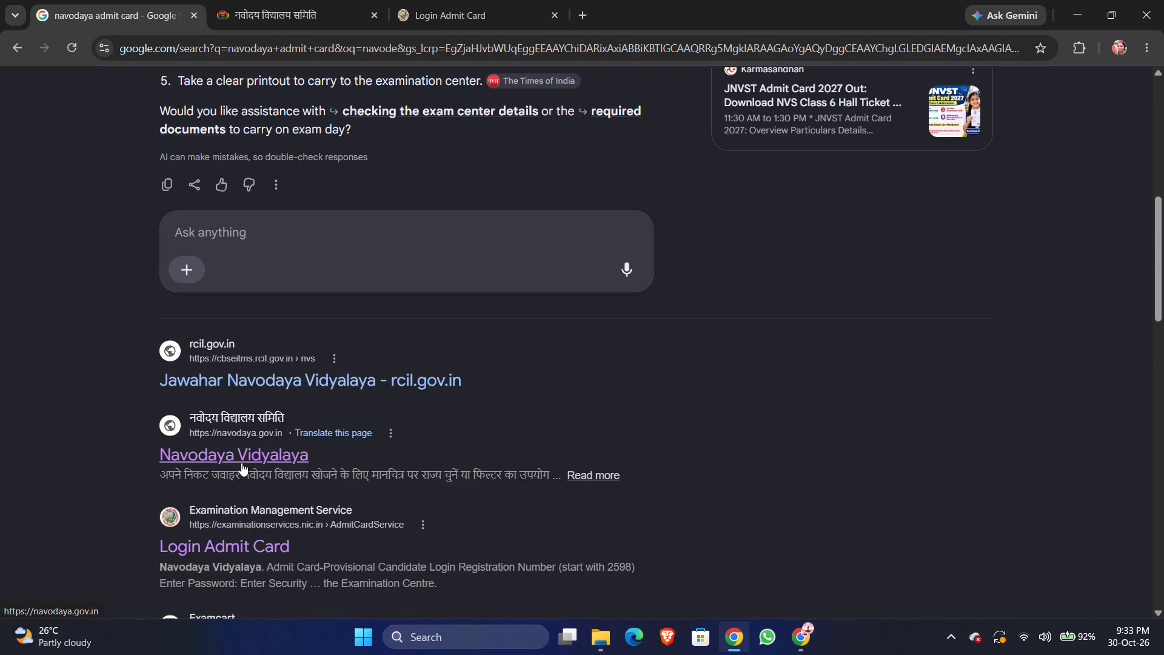
Bring up the link options for the "Navodaya Vidyalaya" search result from navodaya.gov.in.
right_click(253, 449)
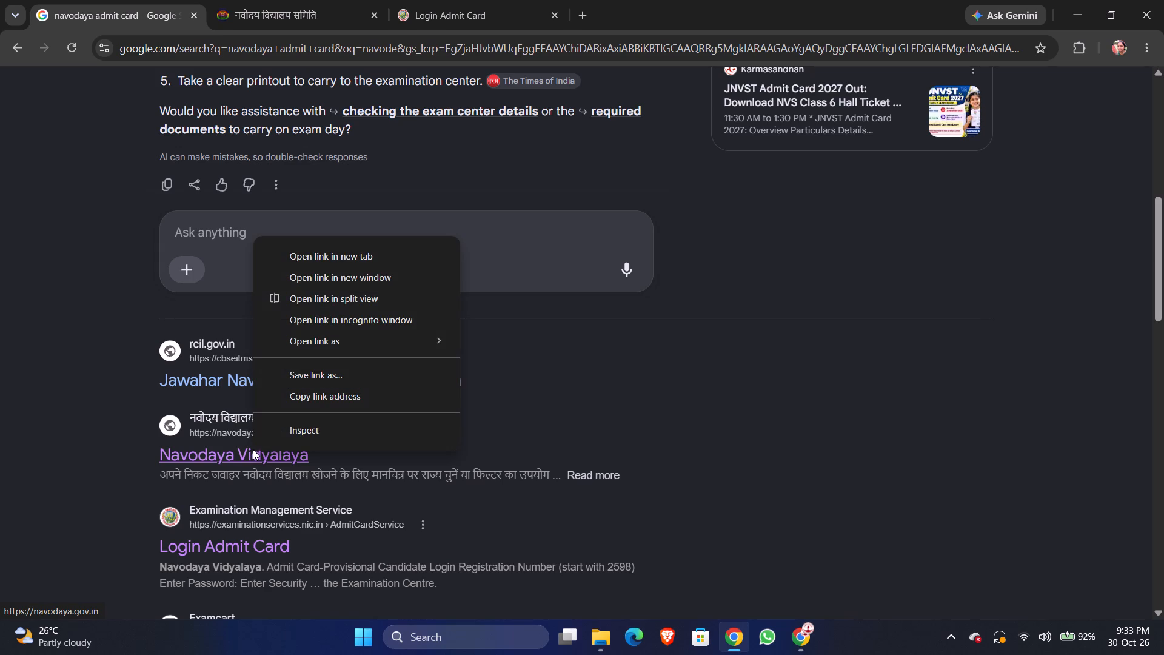
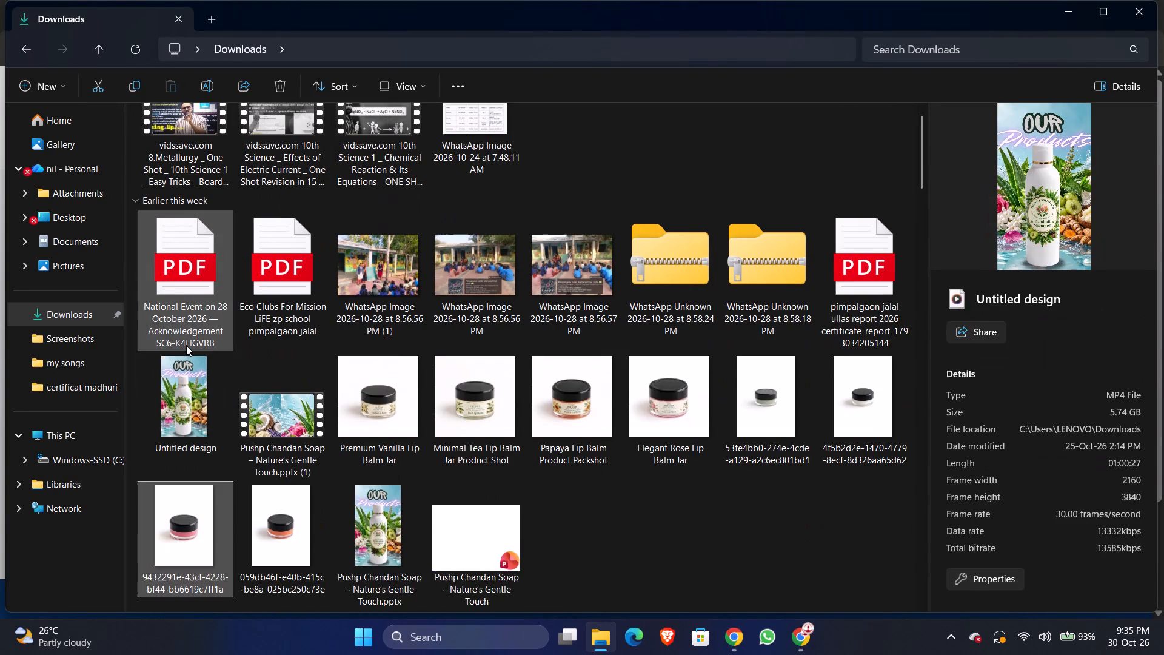
Look through the Downloads folder, from the files dated earlier this week down to the last month group.
key("Down")
key("Down")
key("Down")
key("Down")
key("Down")
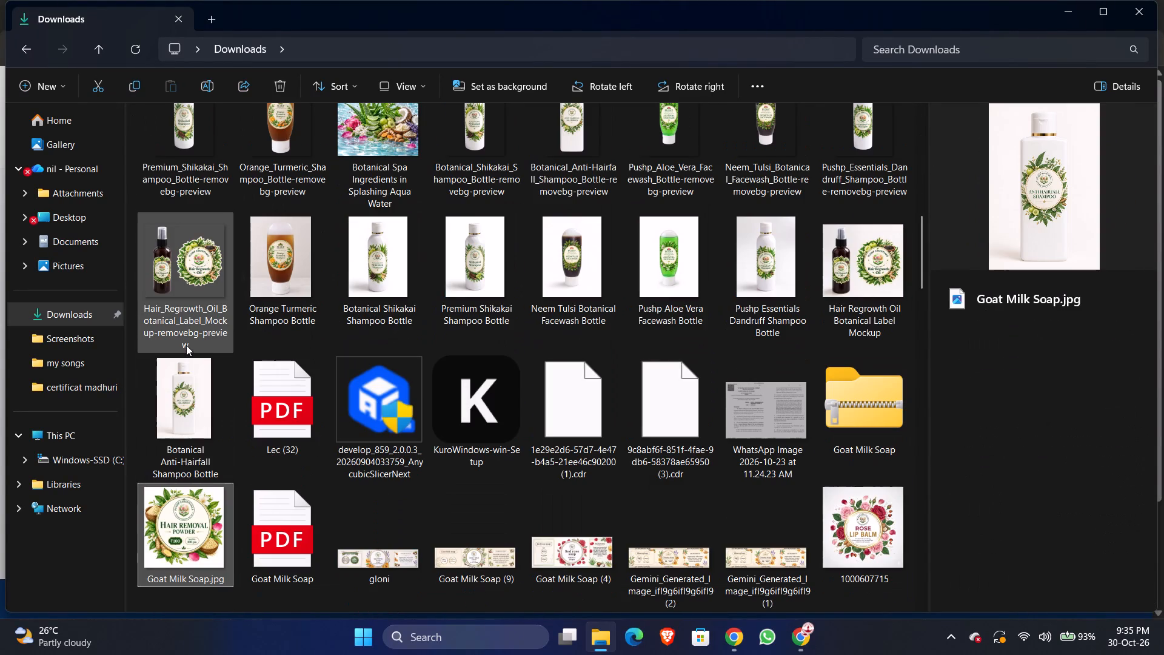
key("Down")
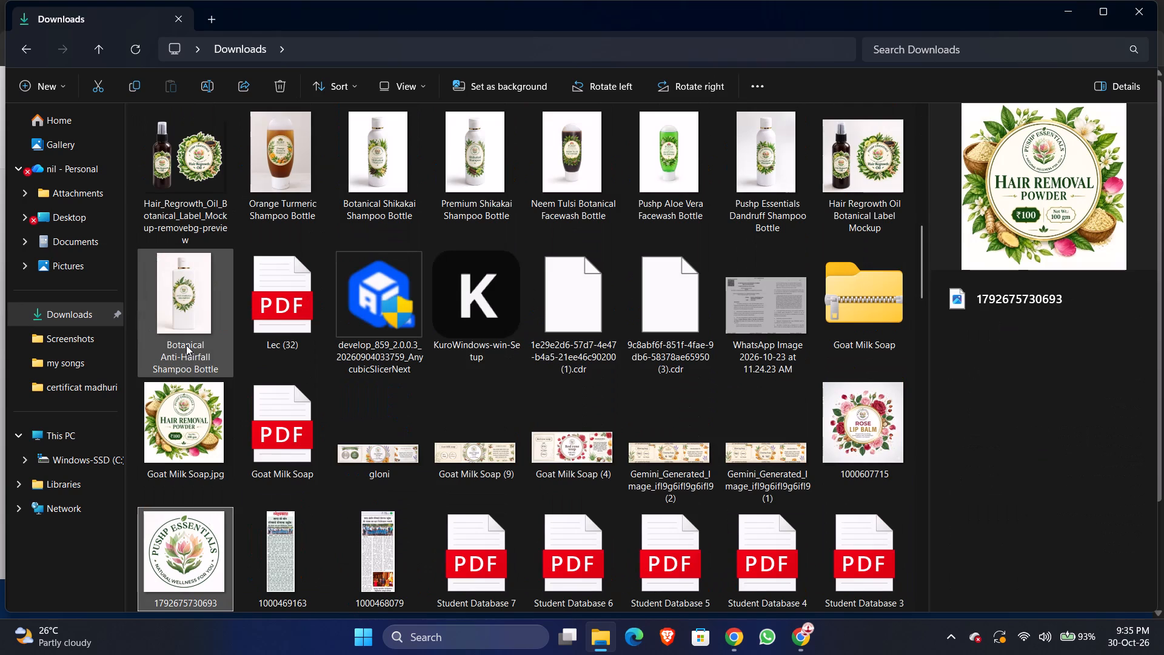
key("Down")
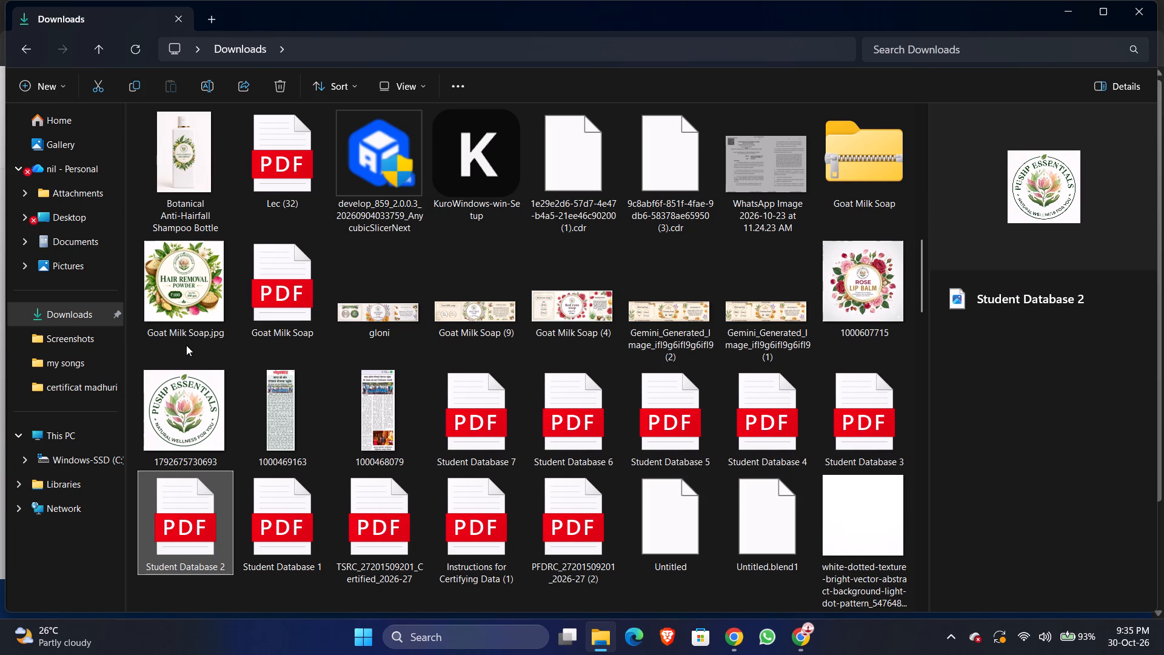
key("Down")
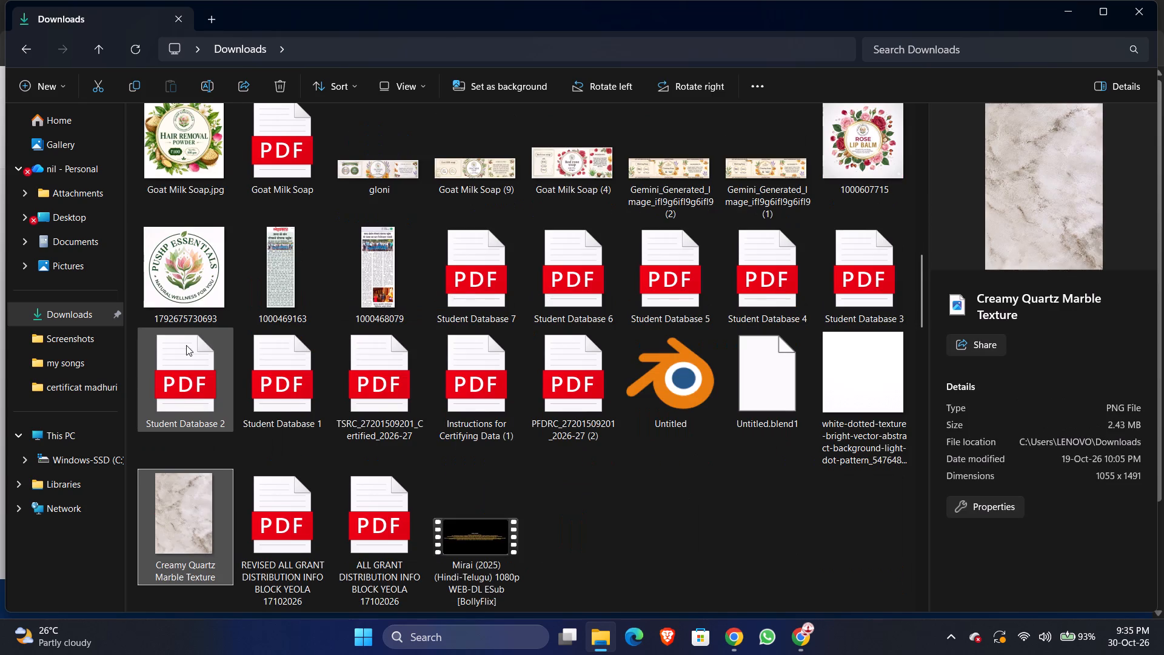
key("Down")
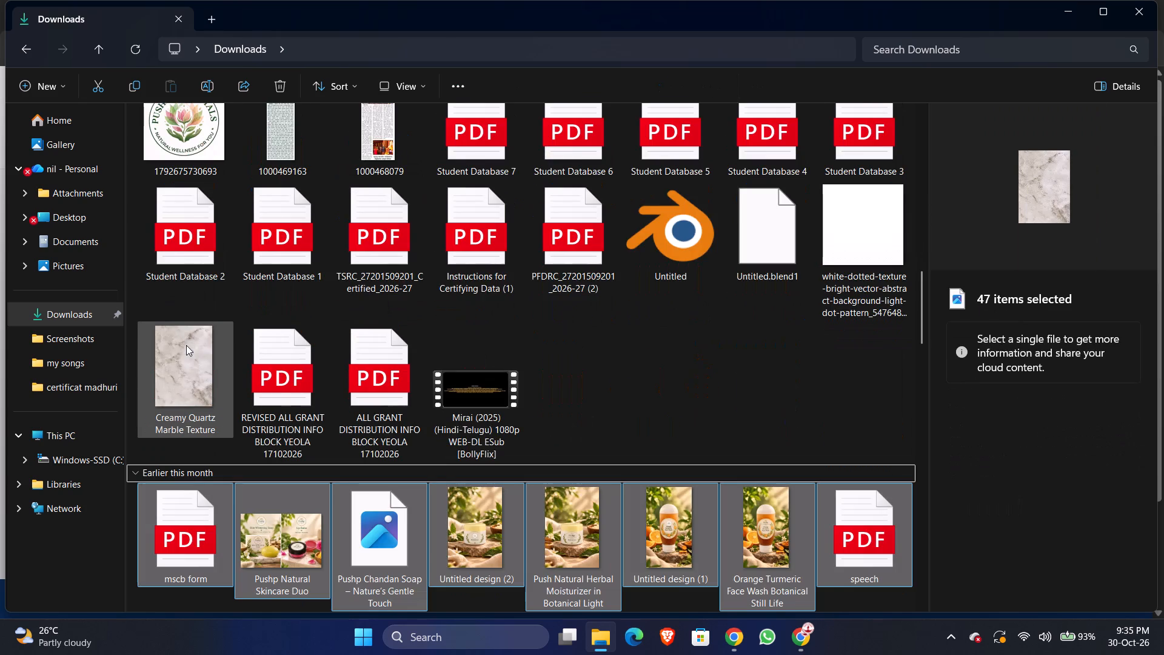
key("Down")
key("Down")
key("Down")
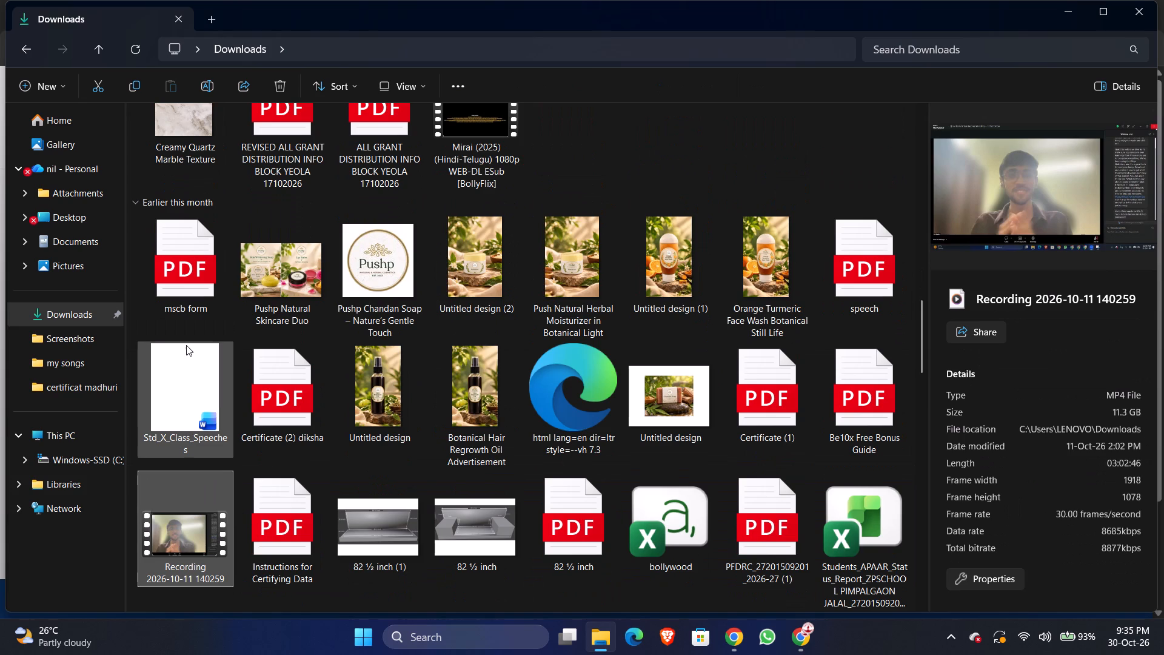
key("Down")
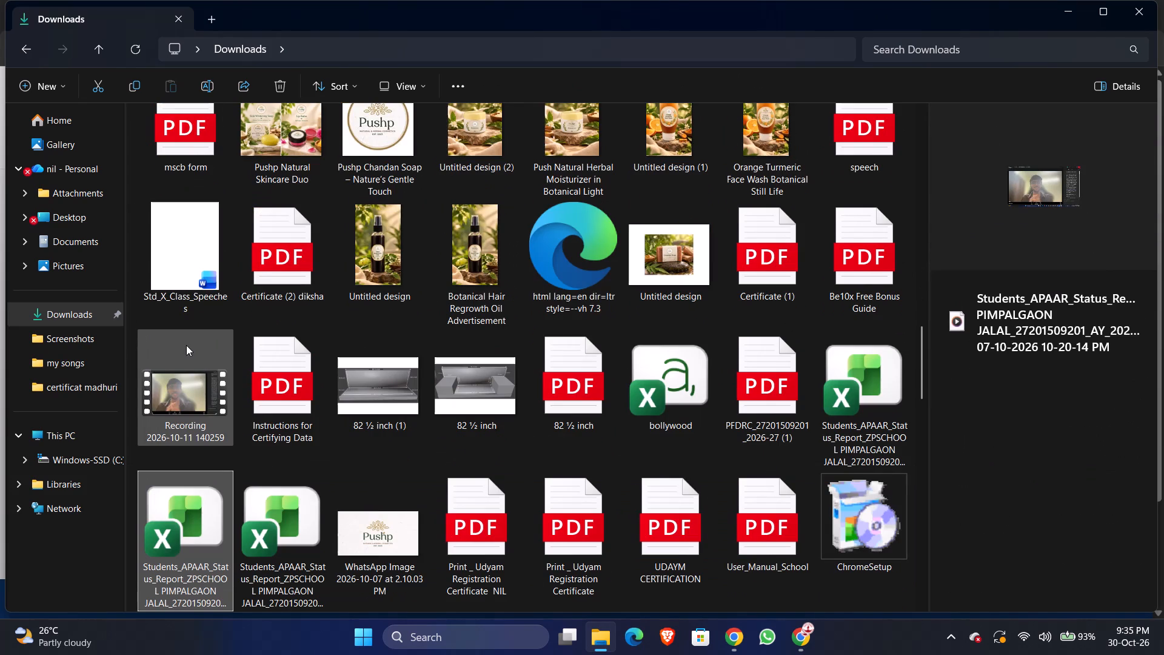
key("Down")
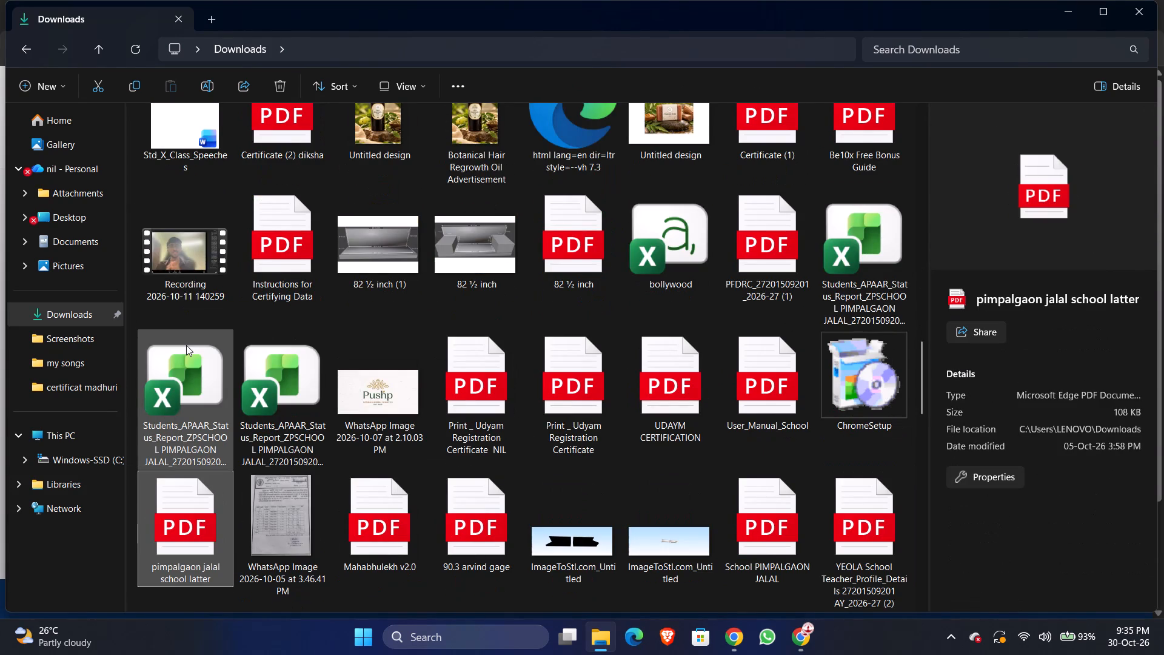
key("Down")
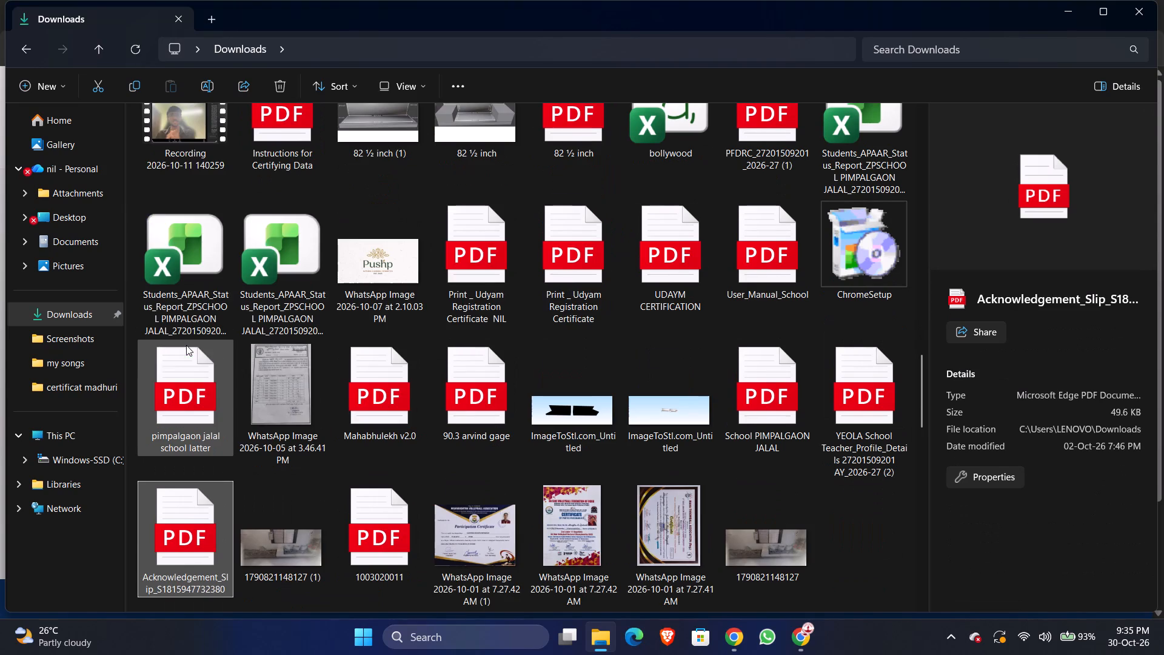
key("Down")
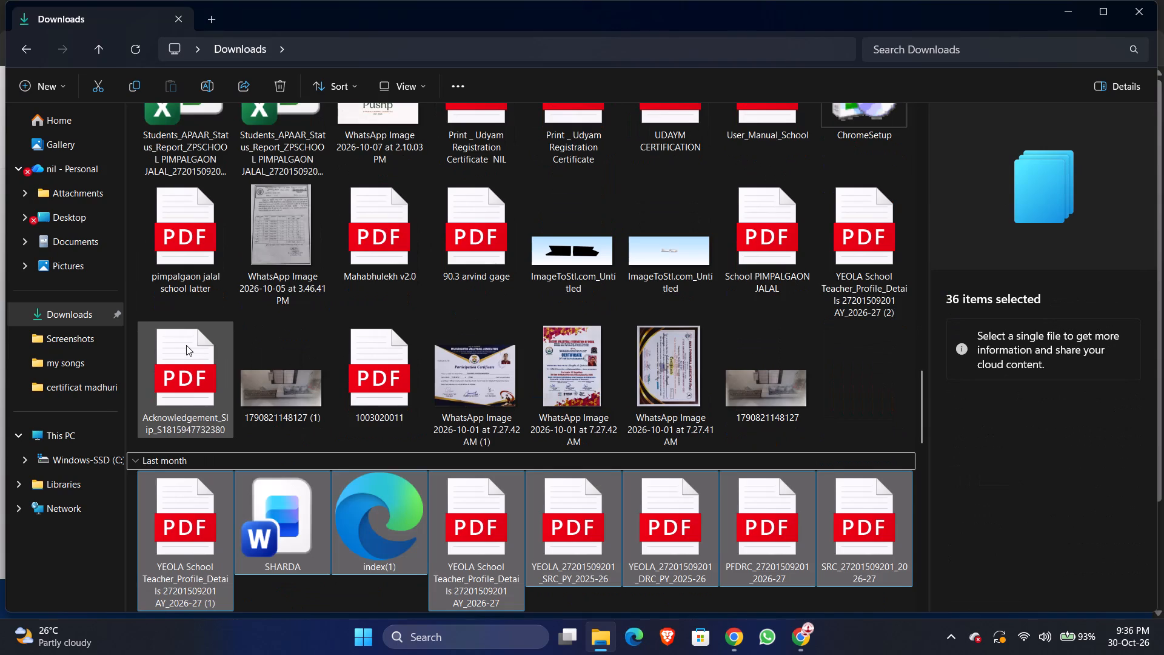
double_click(745, 531)
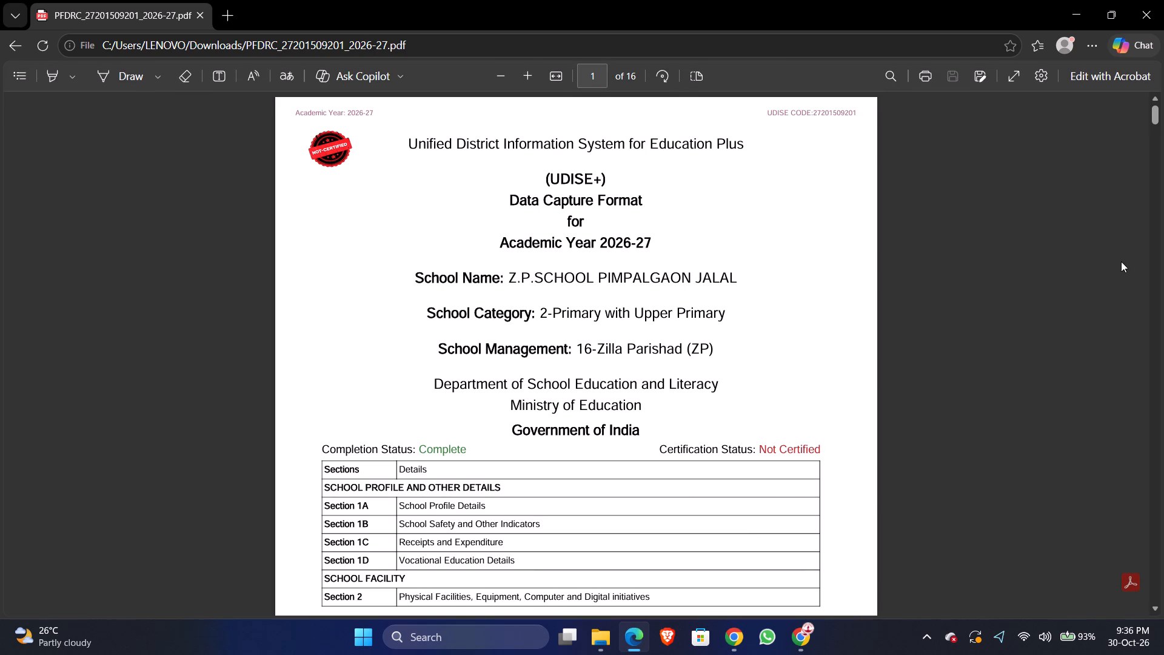
left_click(1143, 16)
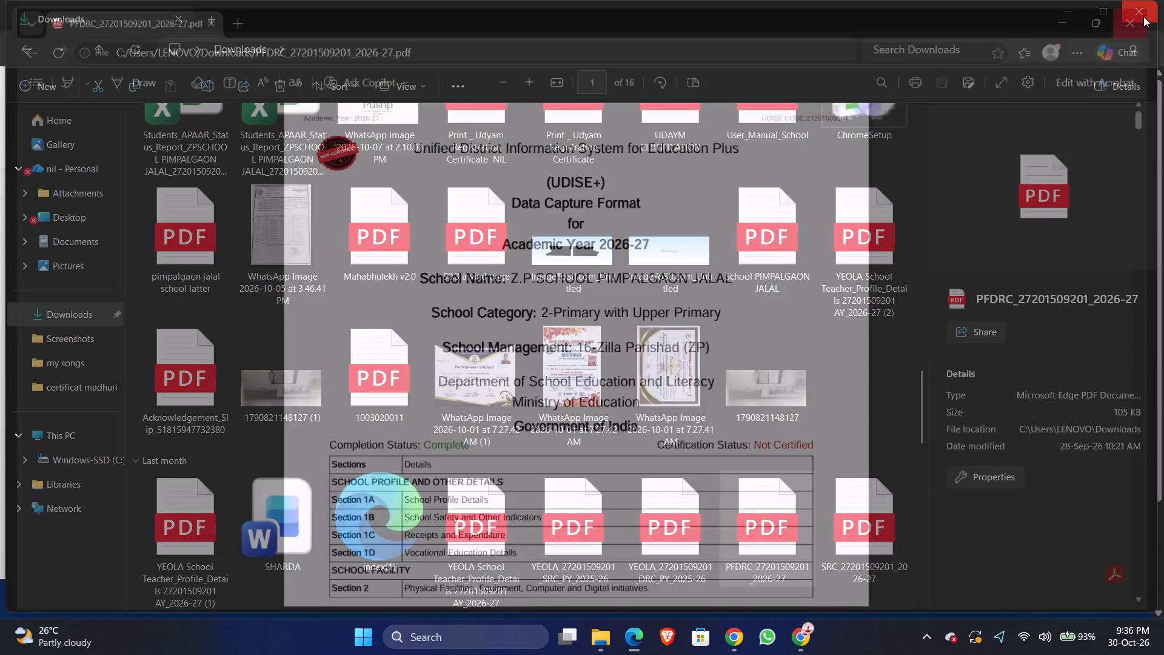
Look through the remaining last month files and folders in Downloads, down to the earlier this year group.
key("Down")
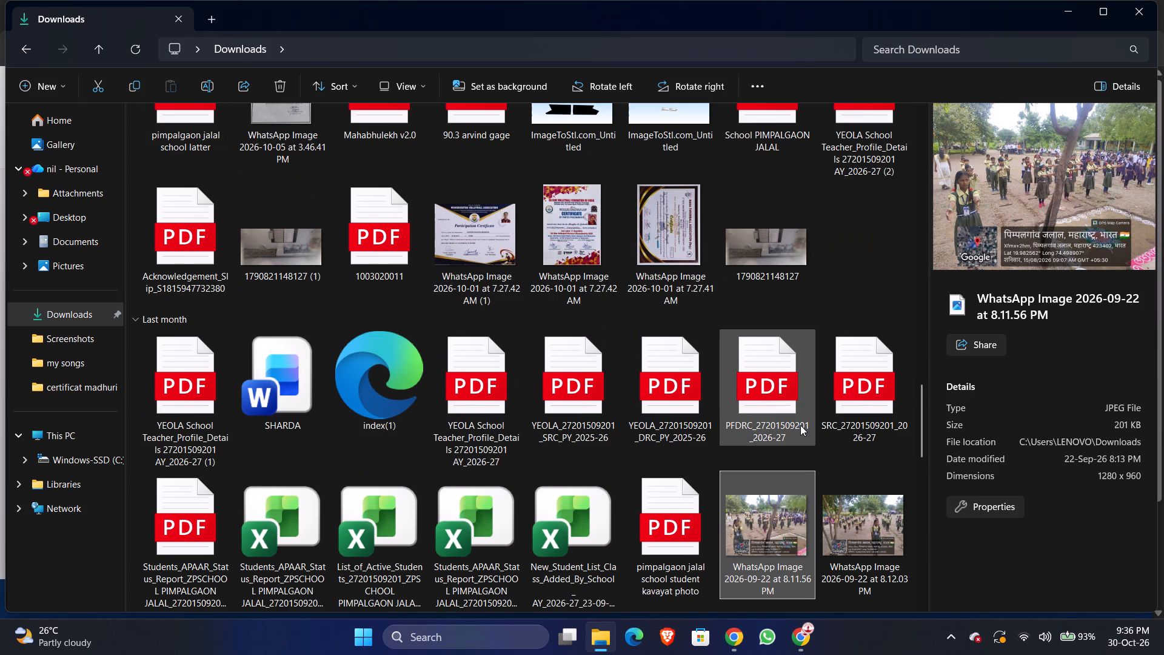
key("Down")
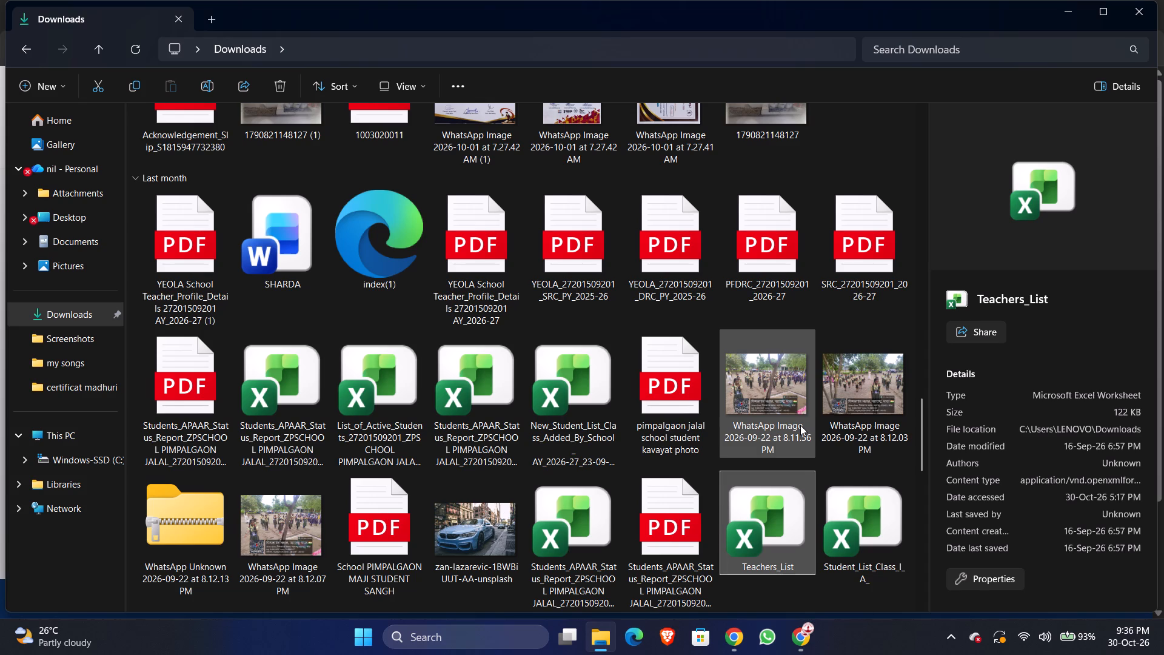
key("Down")
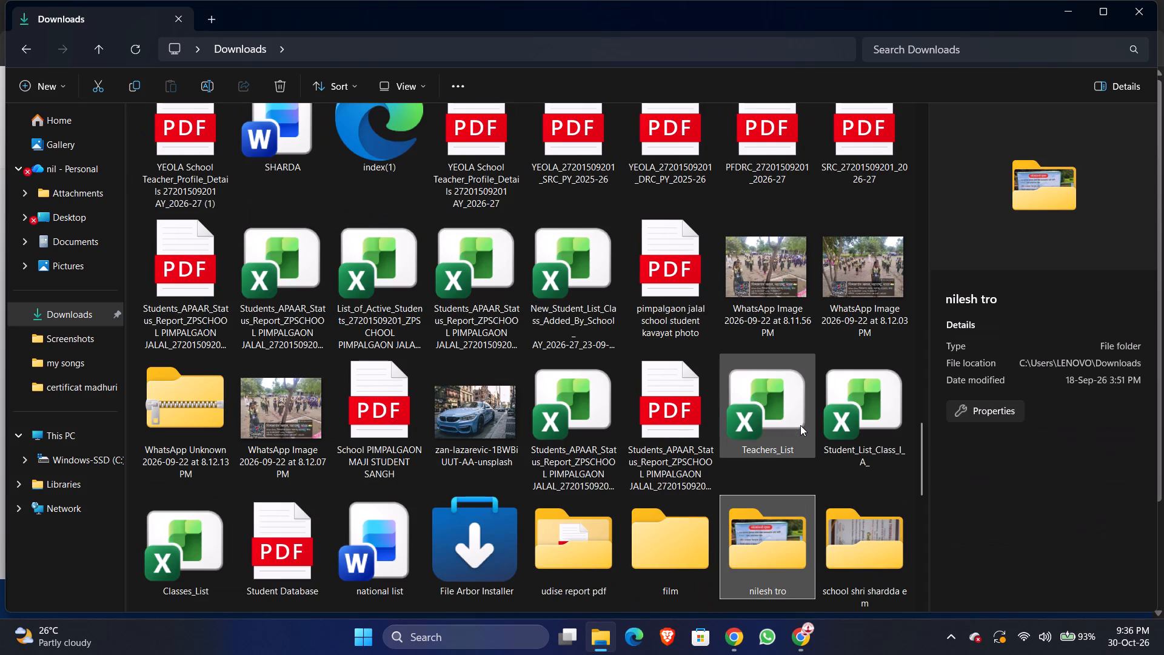
key("Down")
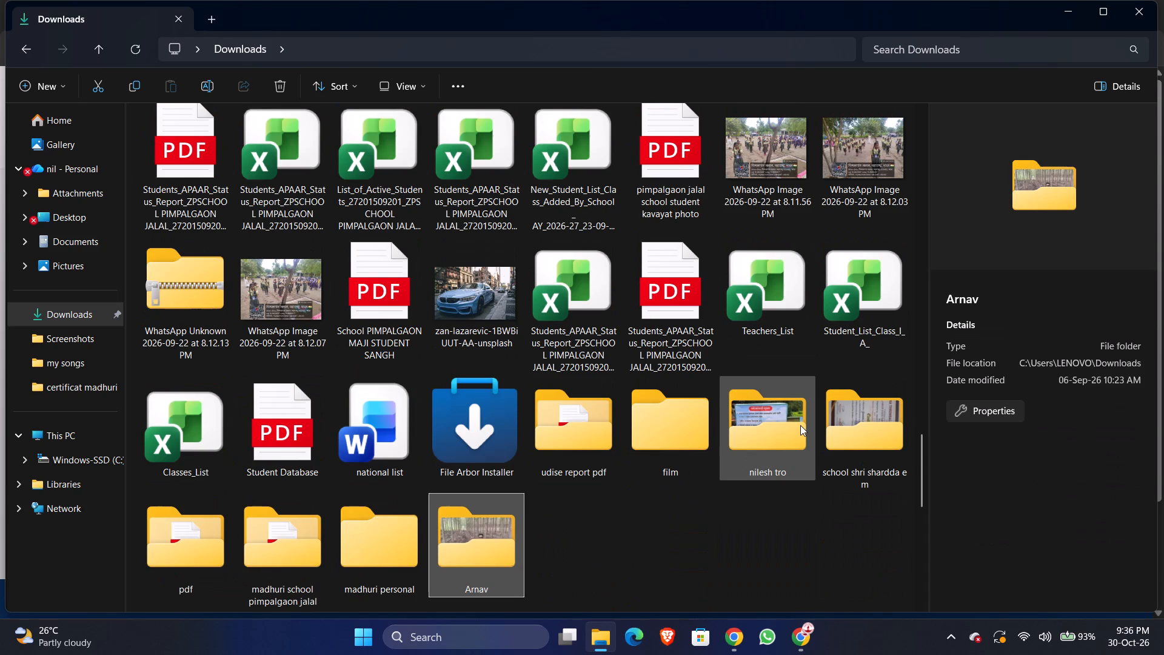
key("Down")
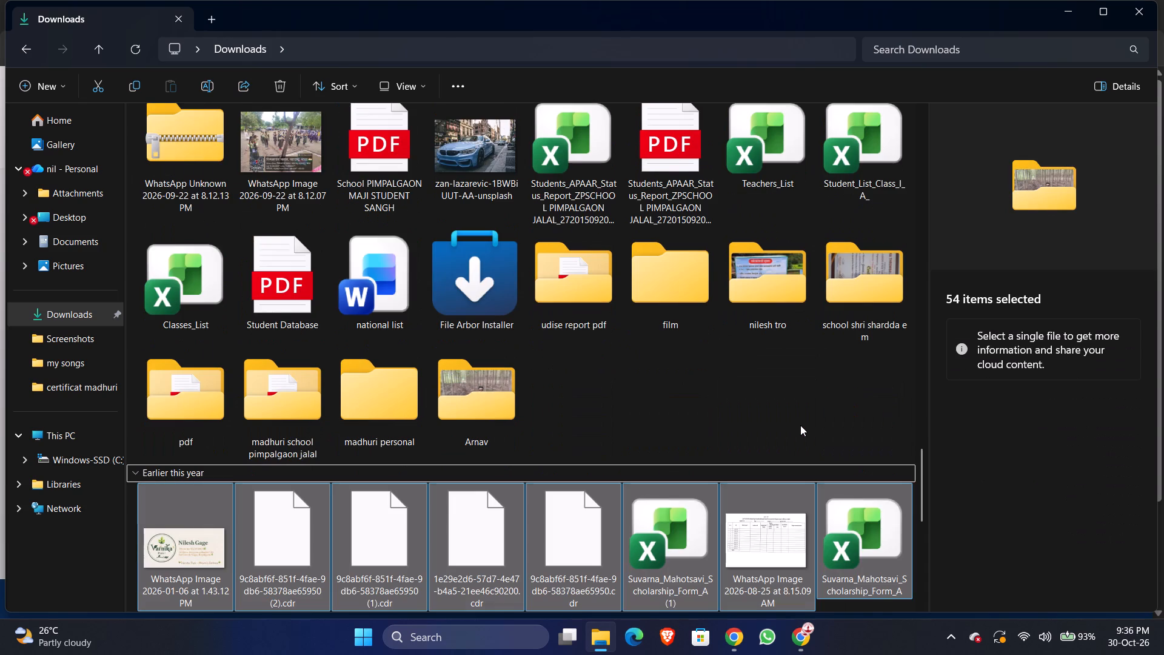
Open the "madhuri school pimpalgaon jalal" folder in Downloads.
double_click(288, 392)
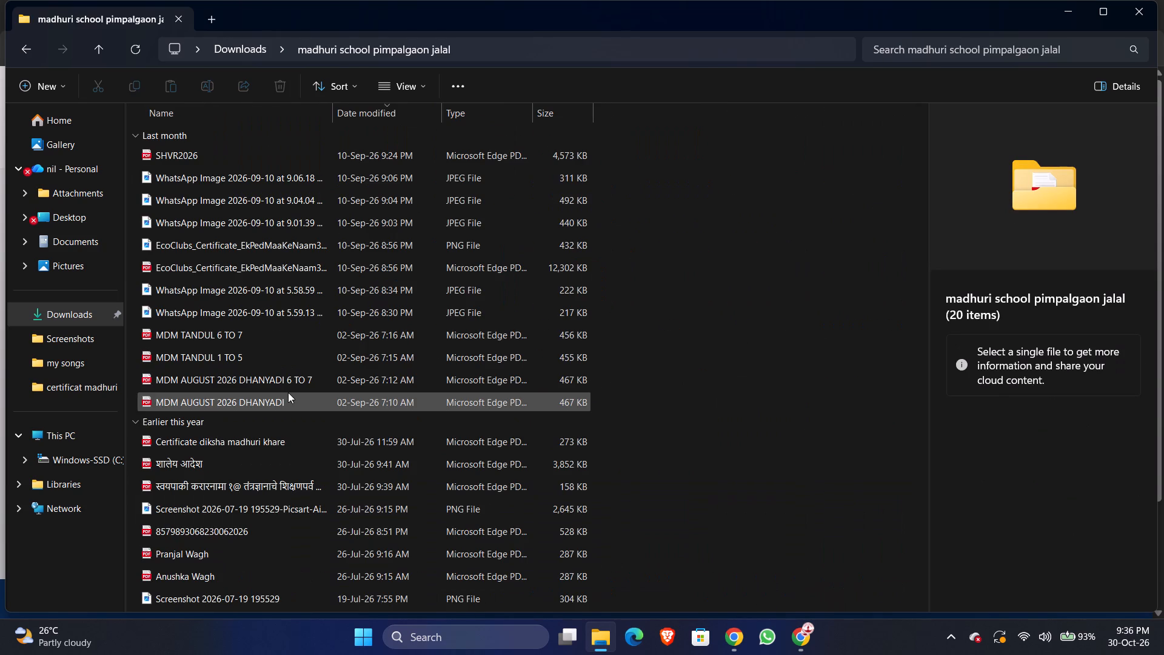
View the student's PDF modified 26-Jul-26 9:16 AM in the school folder, and close it after checking its contents.
key("Down")
key("Down")
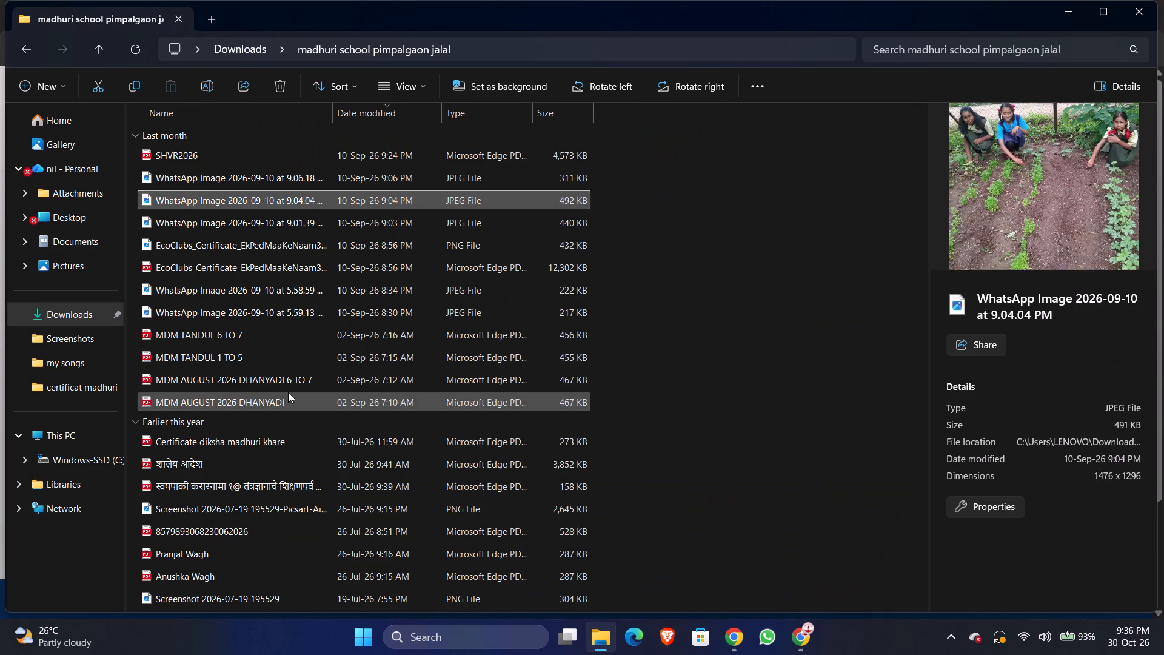
key("Down")
key("Down")
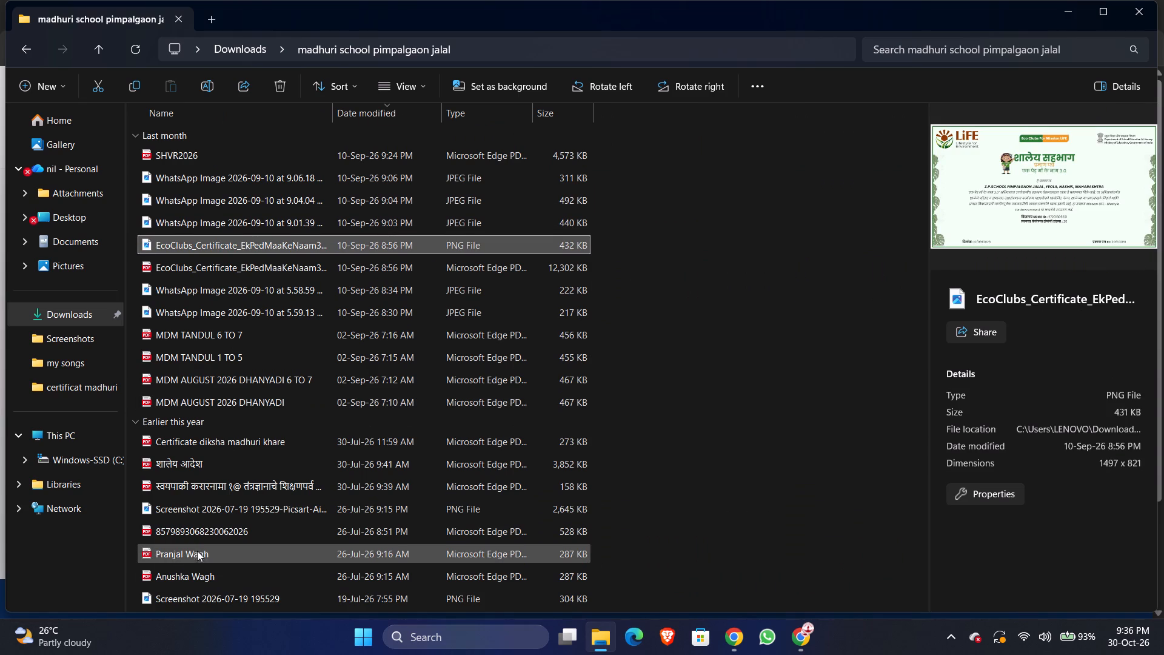
double_click(199, 548)
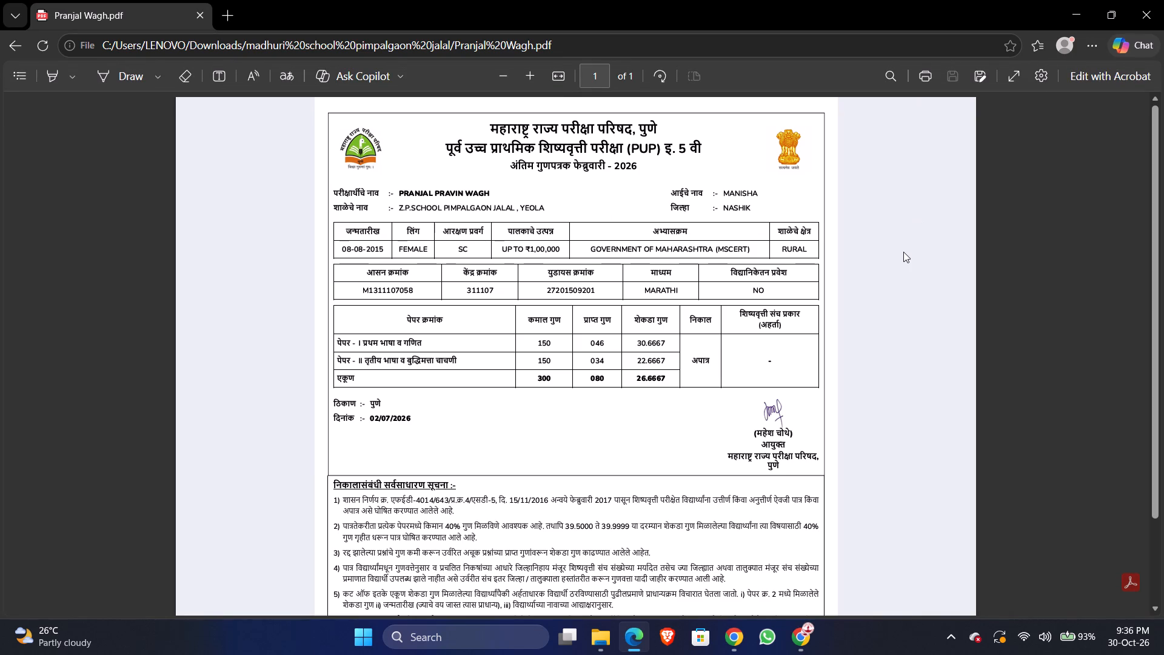
left_click(1151, 14)
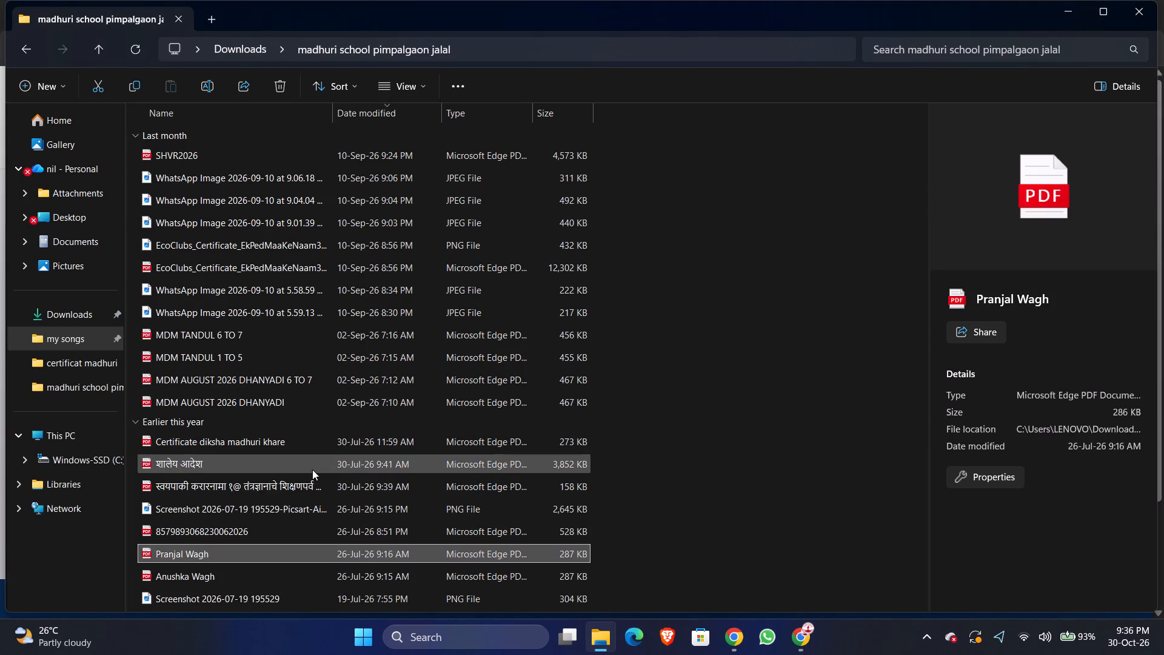
Go through the file list of the "madhuri school pimpalgaon jalal" folder, examining entries from the oldest screenshot up to SHVR2026.
key("Down")
key("Down")
key("Down")
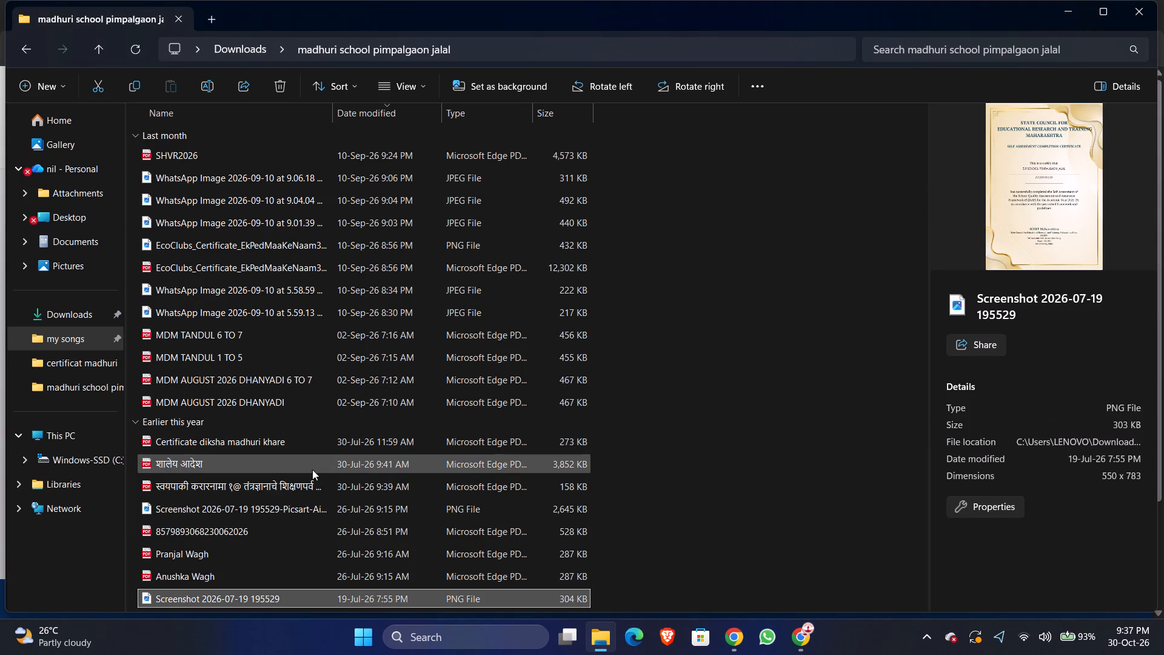
key("Down")
key("Down")
key("Down")
key("Down")
key("Up")
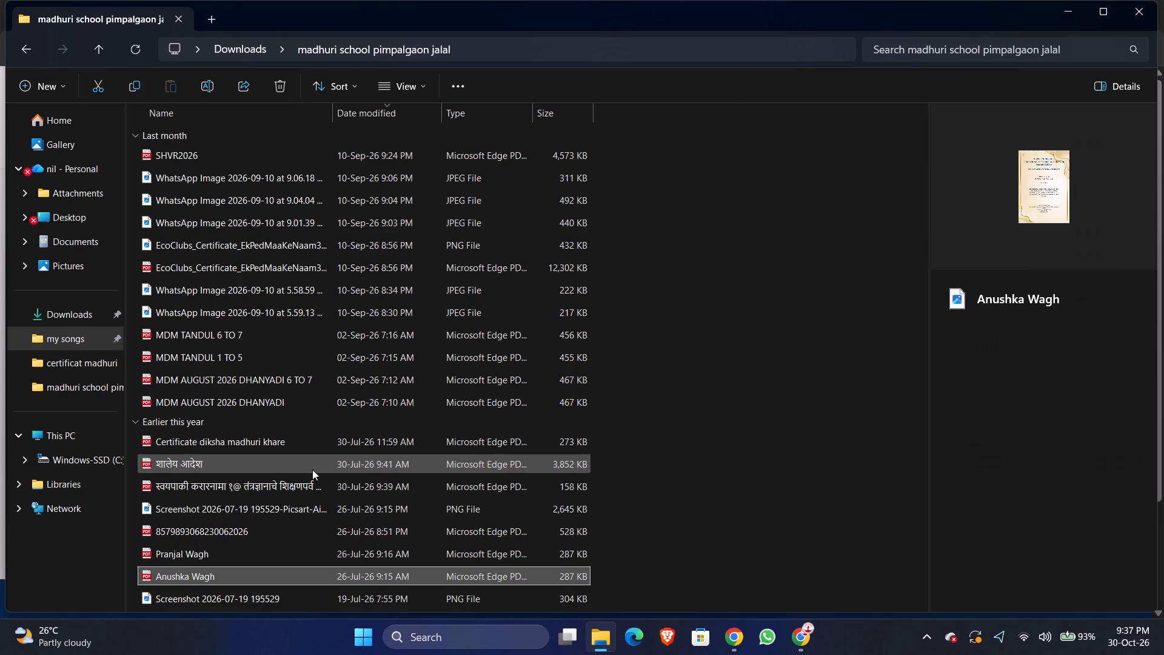
key("Up")
key("Up")
key("Up")
key("Up")
key("Up")
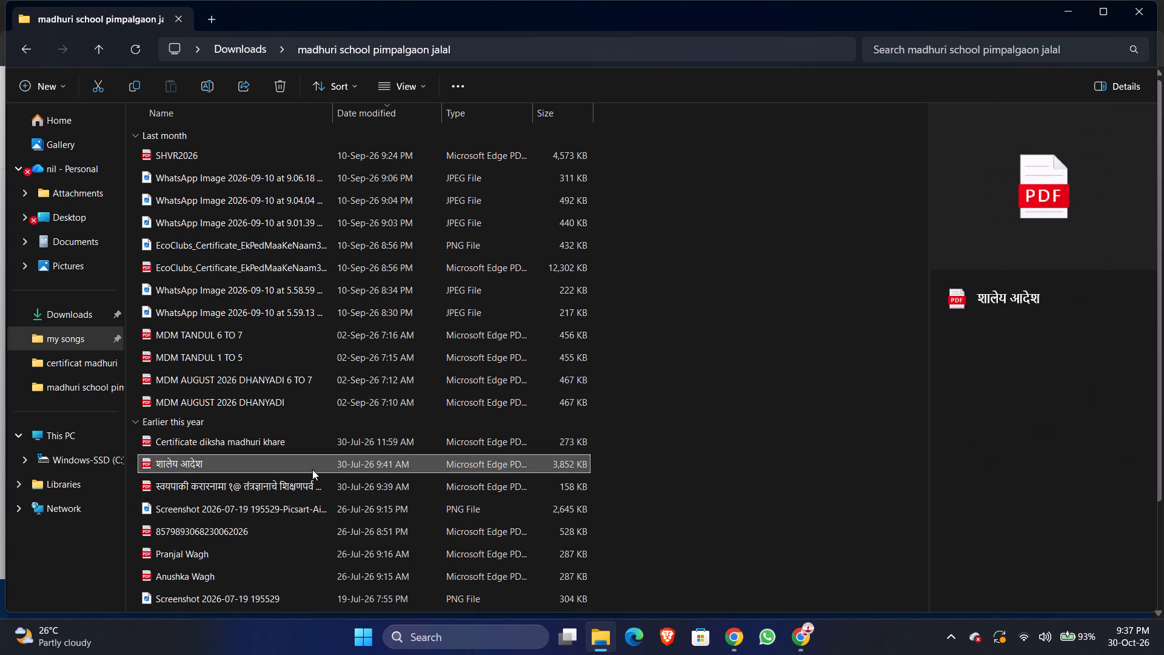
key("Up")
key("Up")
key("Up")
key("Up")
key("Up")
key("Up")
key("Up")
key("Up")
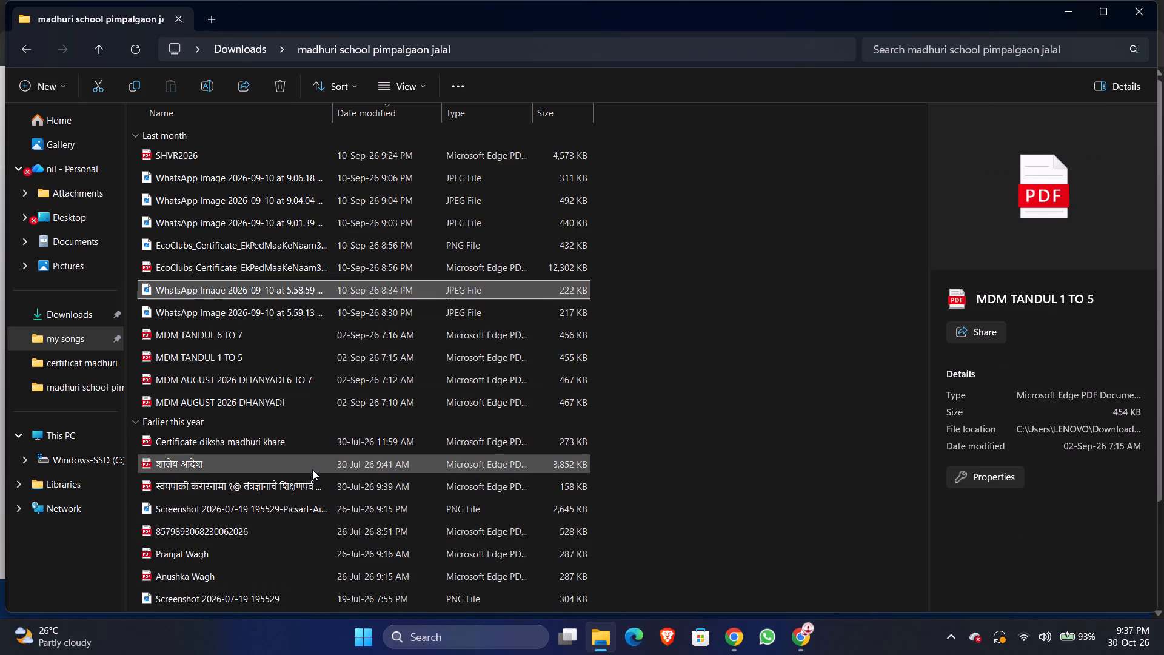
key("Up")
key("Up")
key("Up")
key("Up")
key("Up")
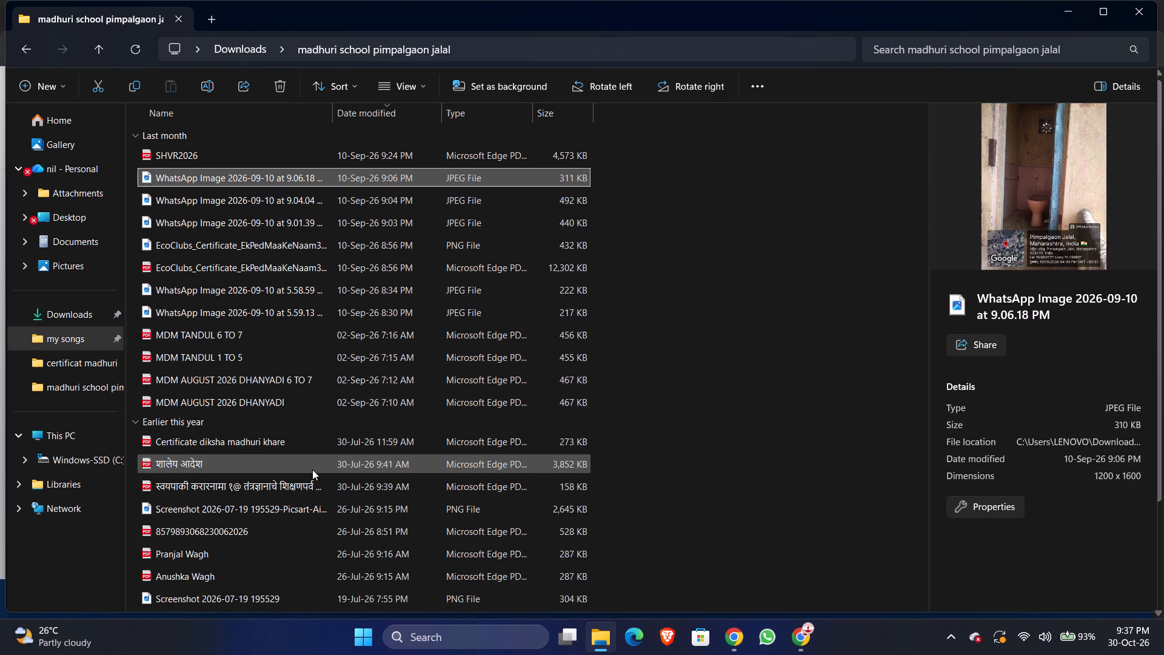
key("Up")
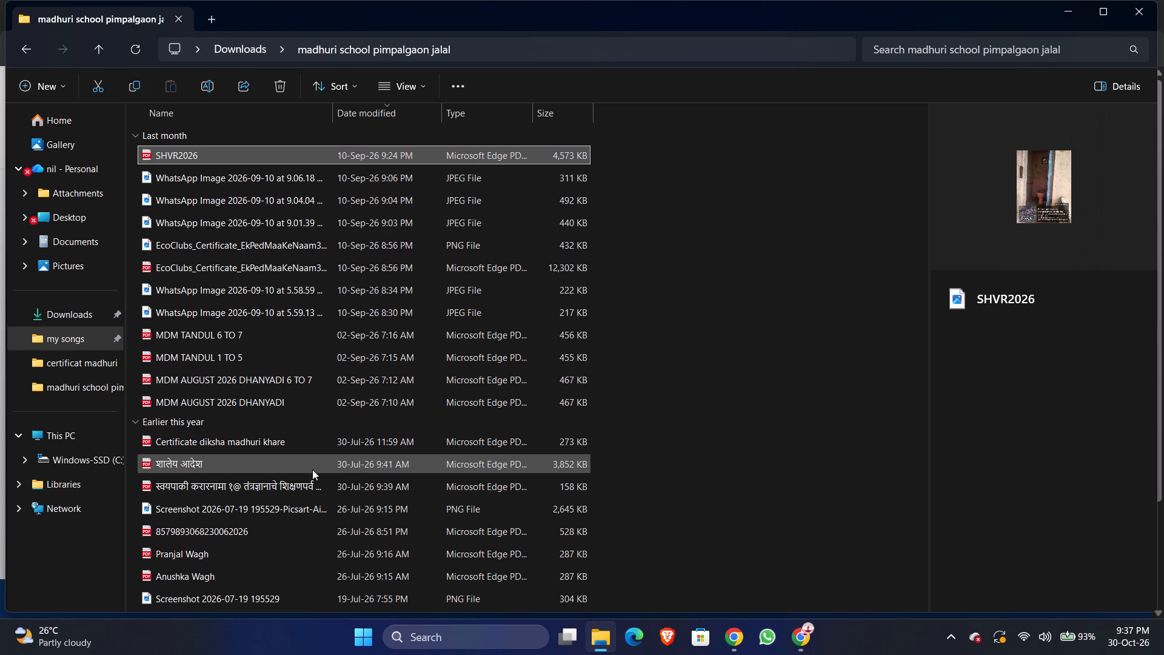
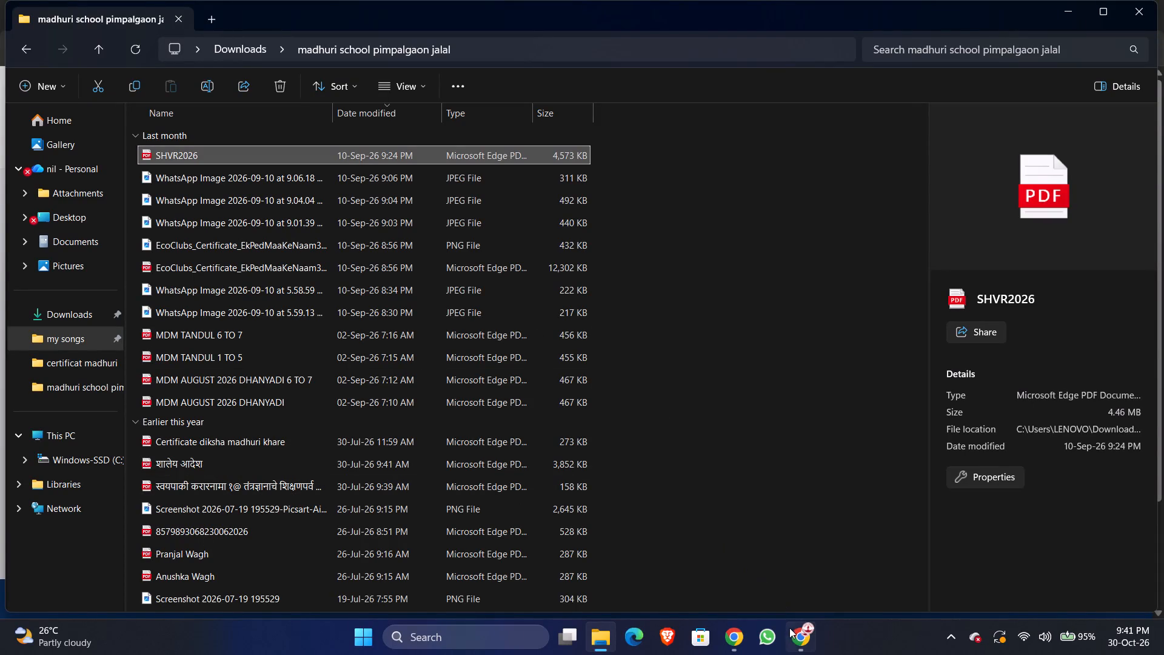
Switch from the school folder to the Google Chrome window that uses the School profile.
left_click(803, 637)
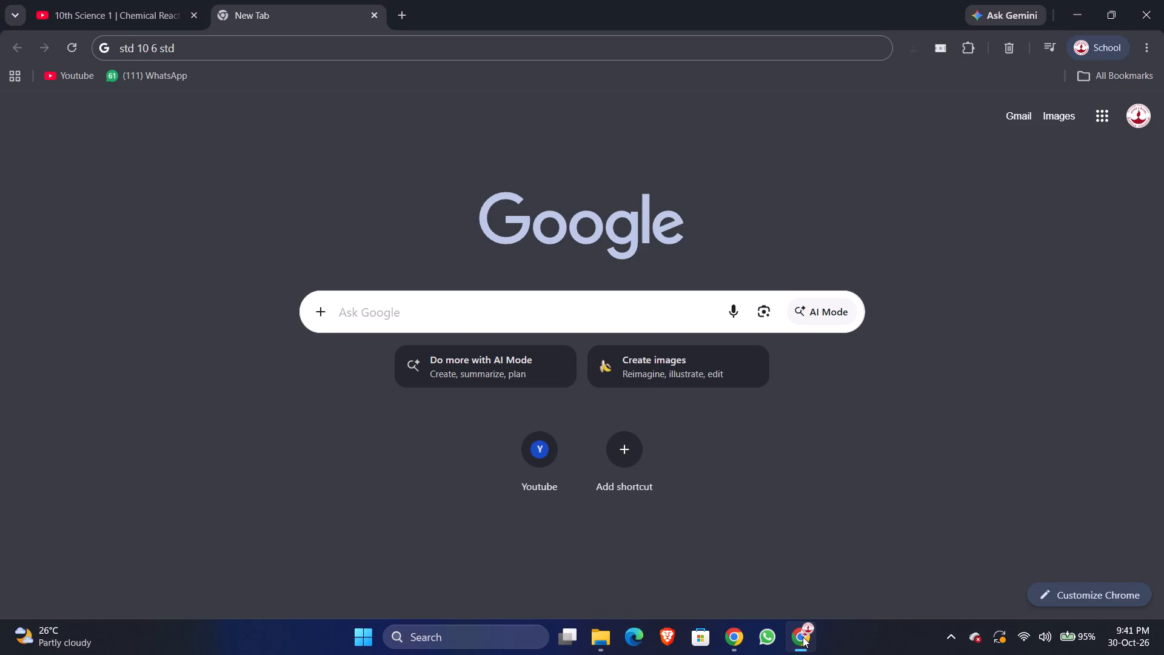
left_click(804, 639)
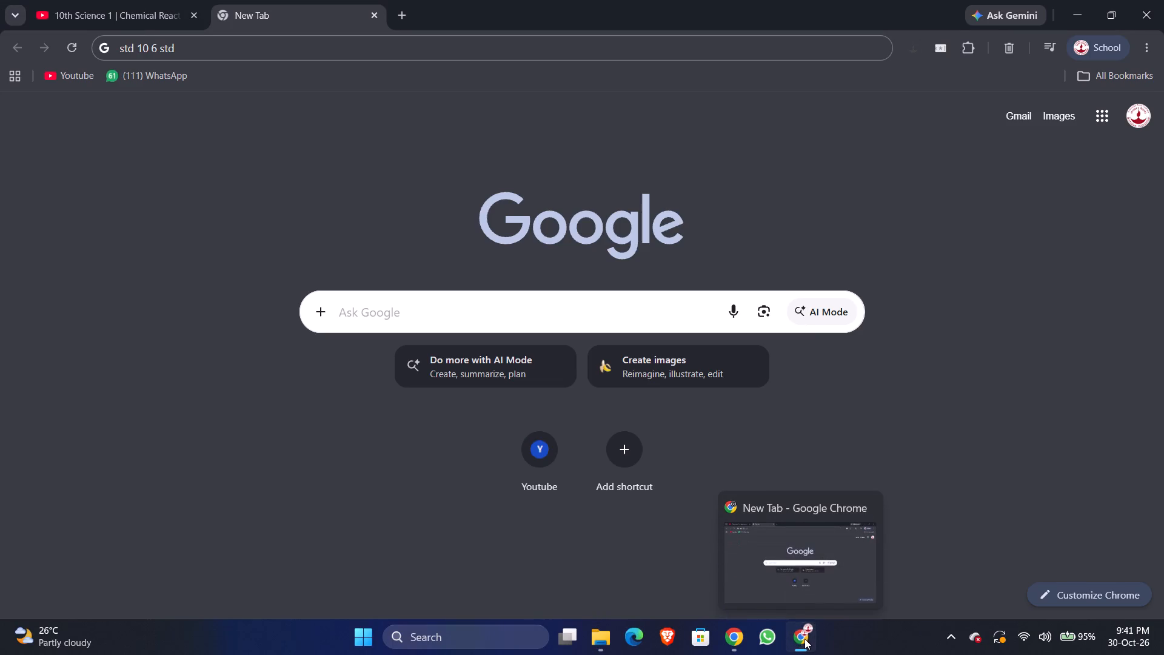
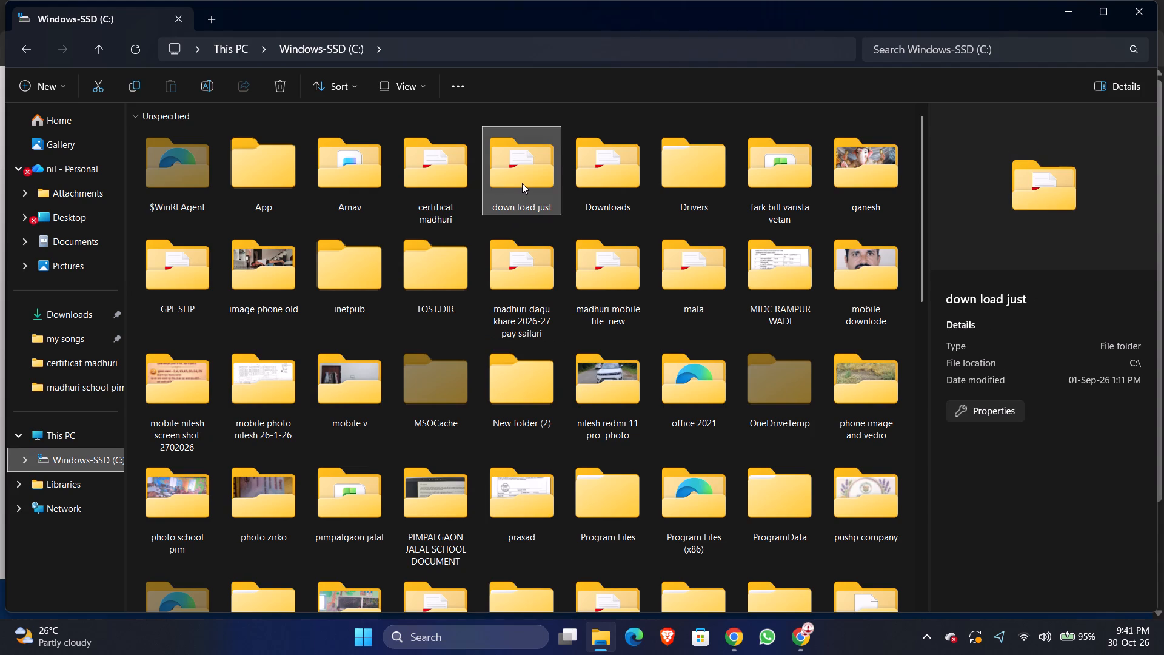
Check the contents of the "pimpalgaon jalal" folder on the Windows-SSD (C:) drive, and return to the drive's folder list.
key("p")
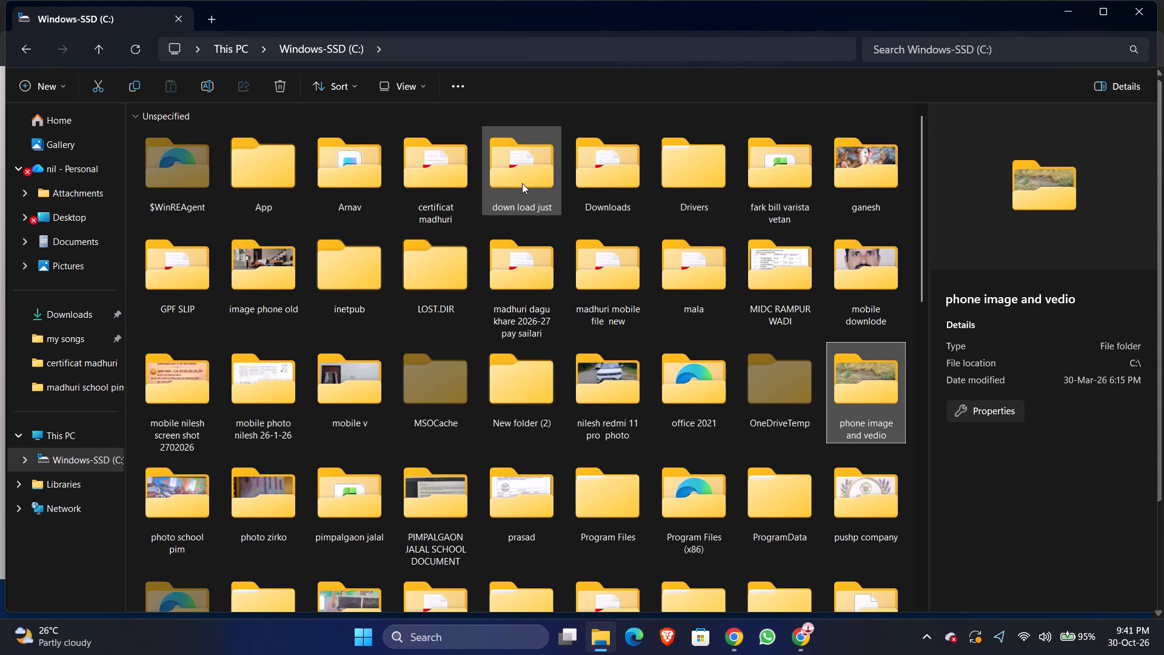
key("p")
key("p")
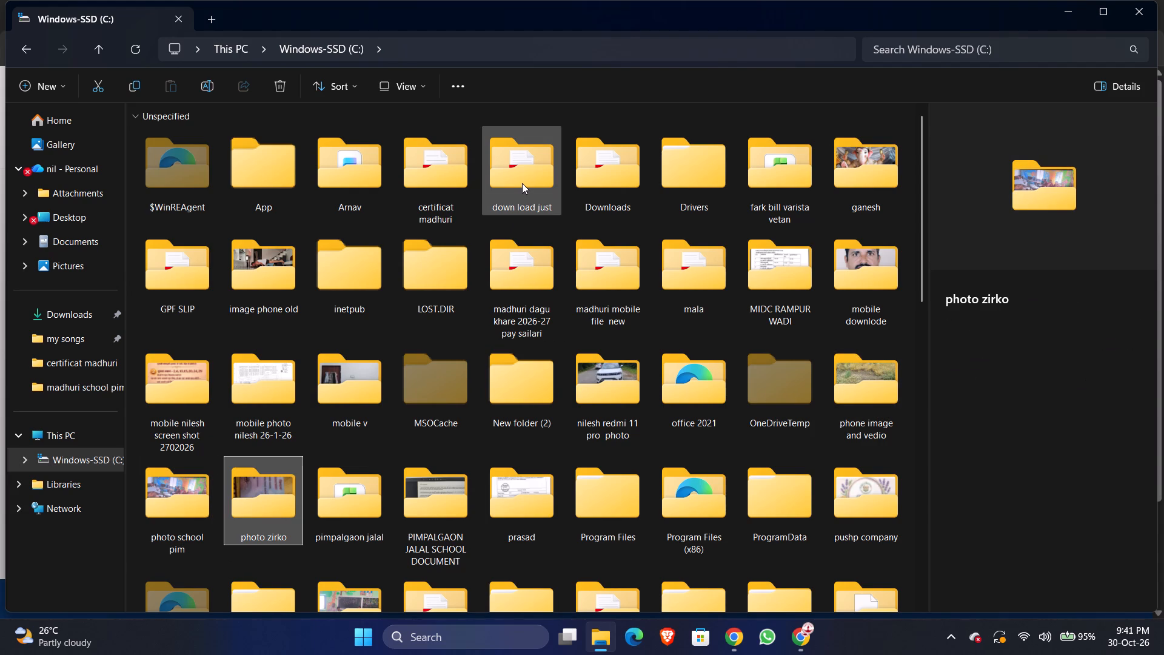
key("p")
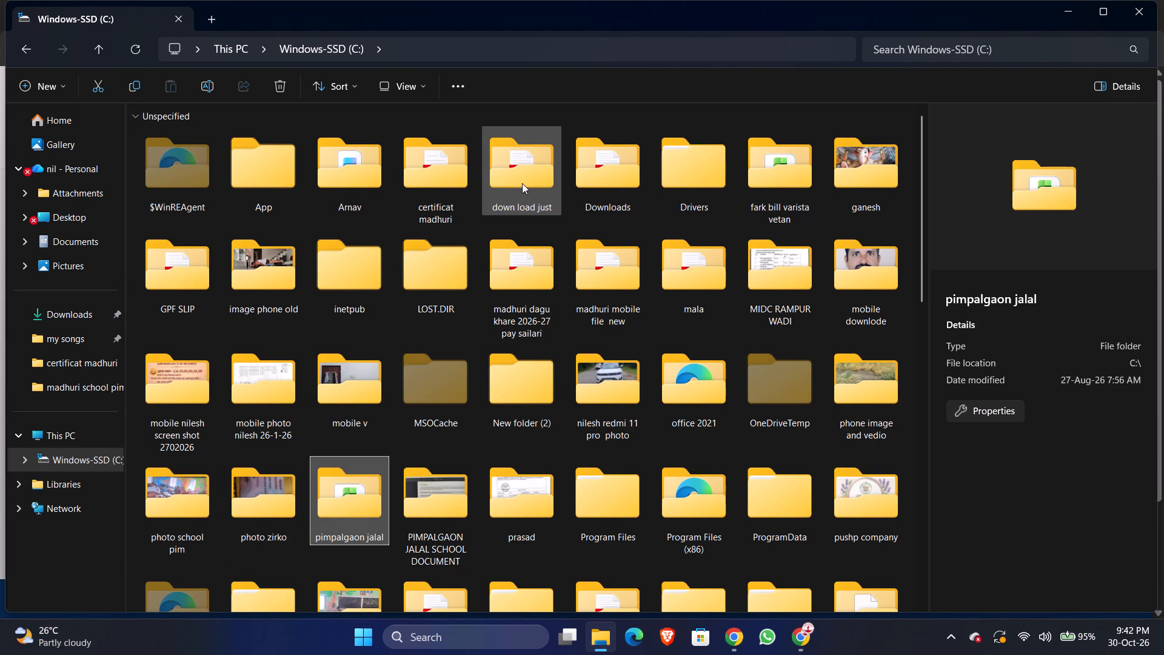
key("Return")
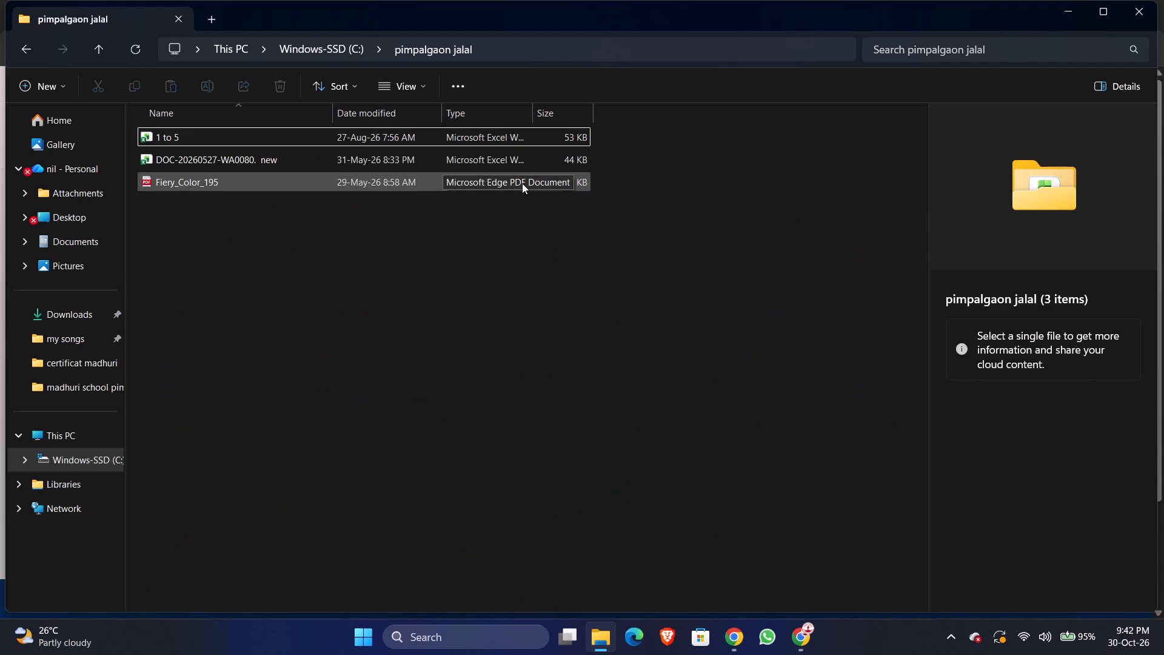
left_click(28, 56)
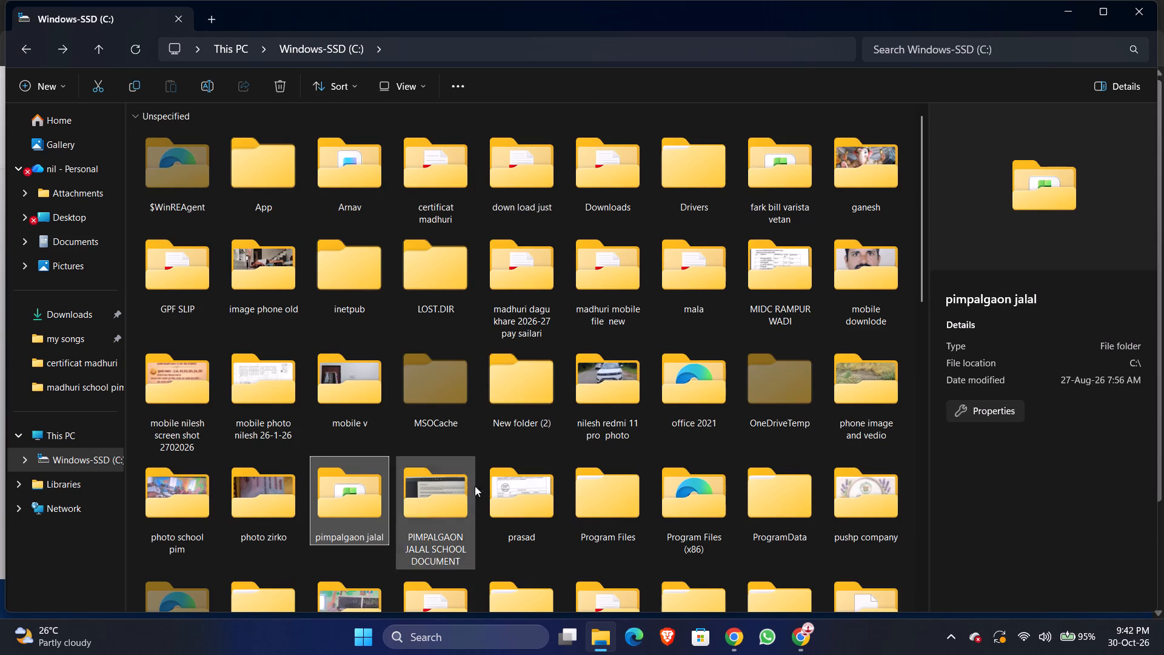
Open the DHIVAR APPLICATION FORM PDF from the "PIMPALGAON JALAL SCHOOL DOCUMENT" folder on drive C.
double_click(461, 495)
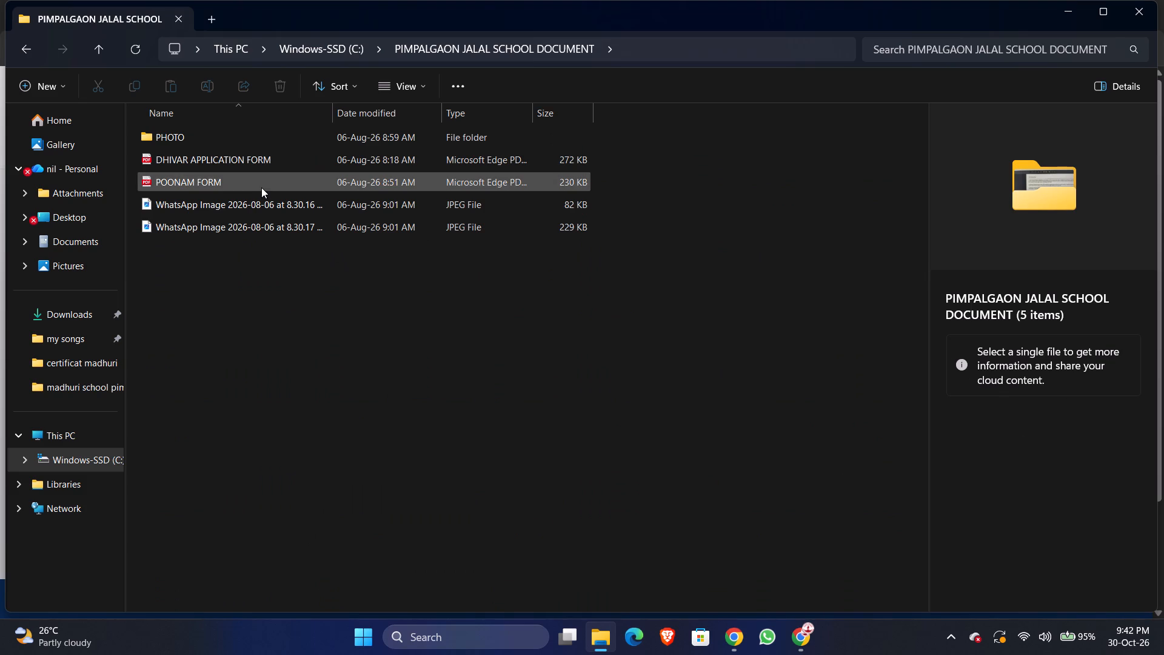
double_click(201, 164)
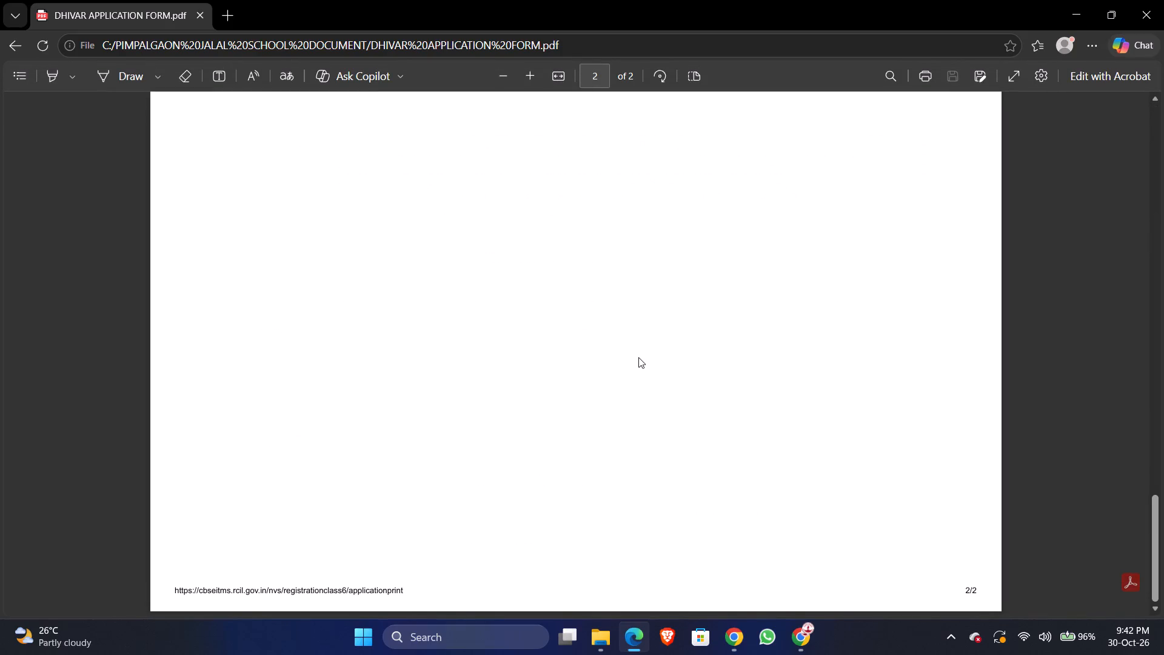
Examine the application form from the end of page 2 back to the candidate's registration details at the start of page 1.
key("Up")
key("Up")
key("Up")
key("Up")
key("Up")
key("Up")
key("Up")
key("Up")
key("Up")
key("Up")
key("Up")
key("Up")
key("Up")
key("Up")
key("Up")
key("Up")
key("Up")
key("Up")
key("Up")
key("Up")
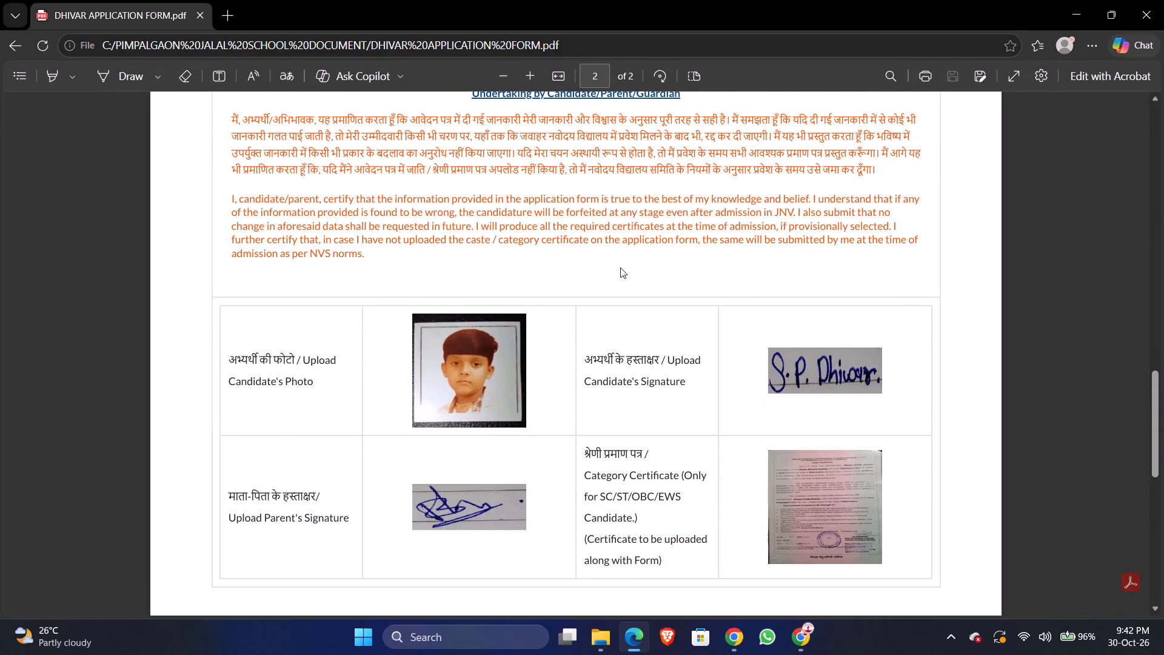
key("Up")
key("Up")
key("Up")
key("Up")
key("Up")
key("Up")
key("Up")
key("Up")
key("Up")
key("Up")
key("Up")
key("Up")
key("Up")
key("Up")
key("Up")
key("Up")
key("Up")
key("Up")
key("Up")
key("Up")
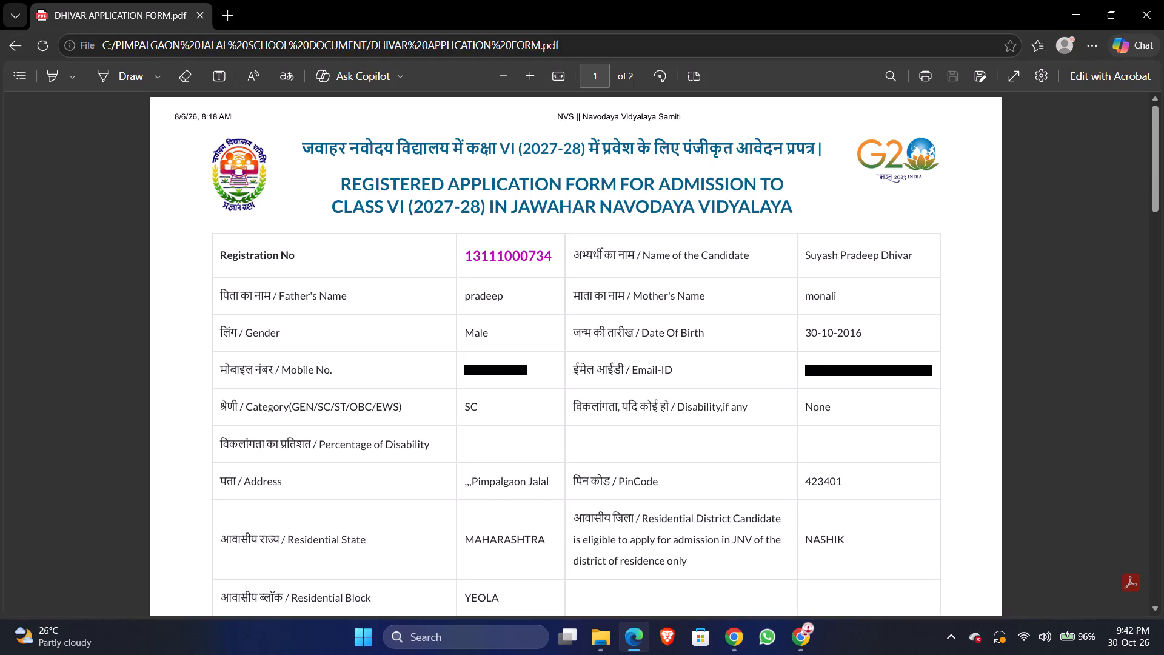
Select the candidate's full registration number in the registered Class VI application form PDF.
left_click_drag(464, 255, 496, 257)
left_click_drag(496, 257, 555, 260)
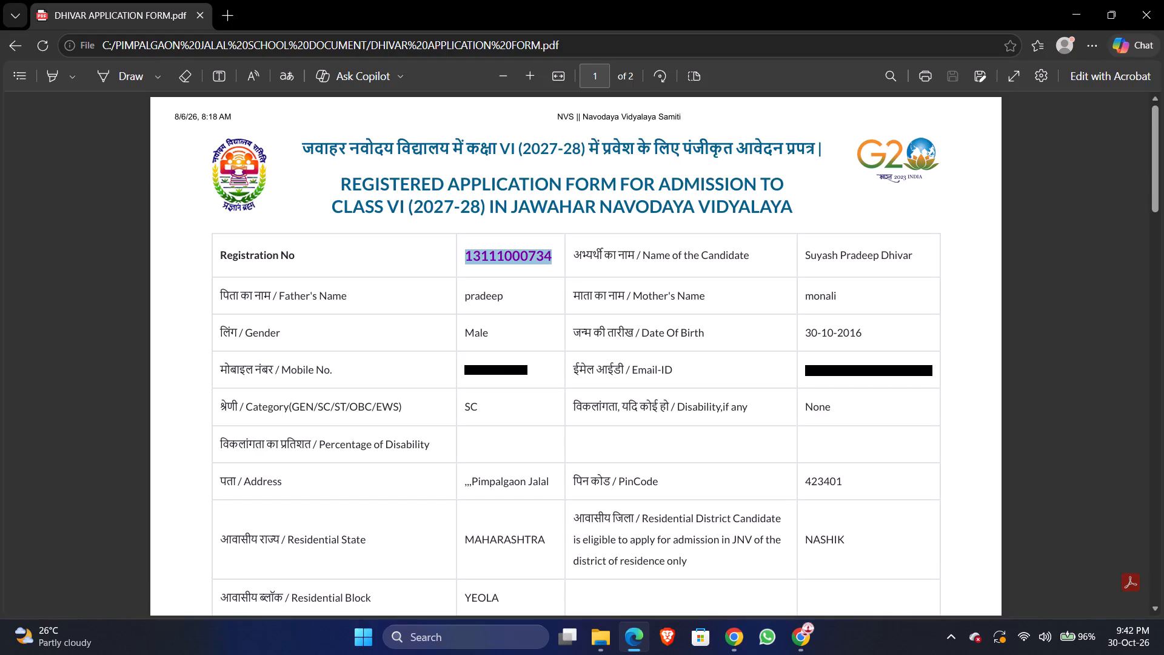
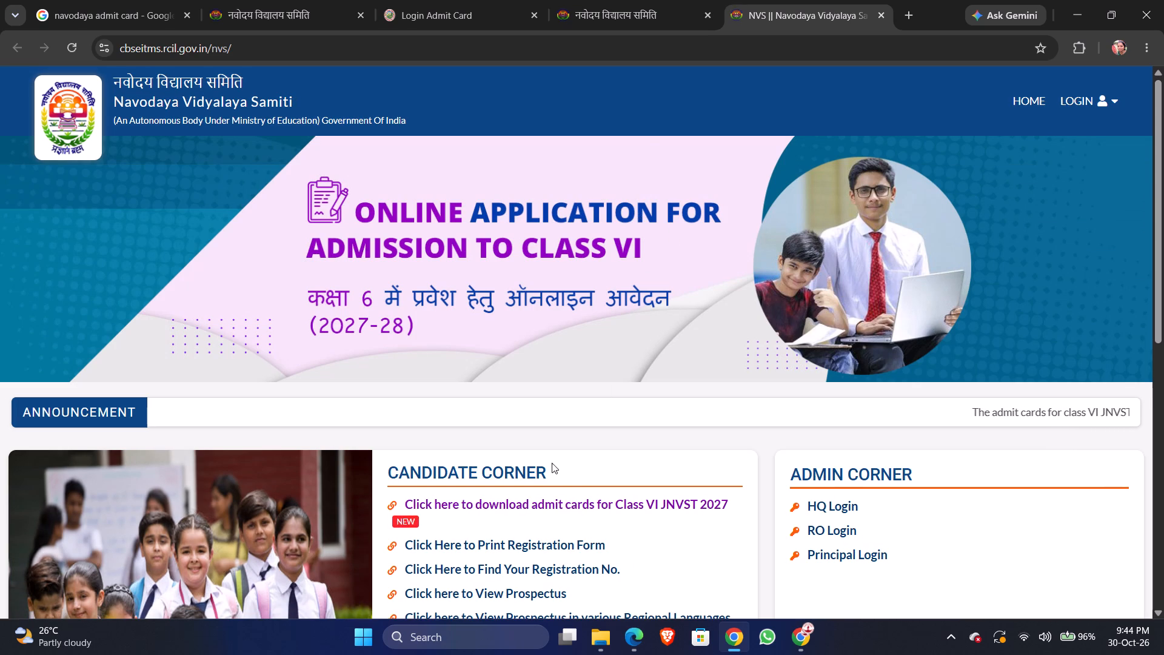
Open the Class VI JNVST 2027 admit card login and paste the candidate's copied registration number.
left_click(498, 503)
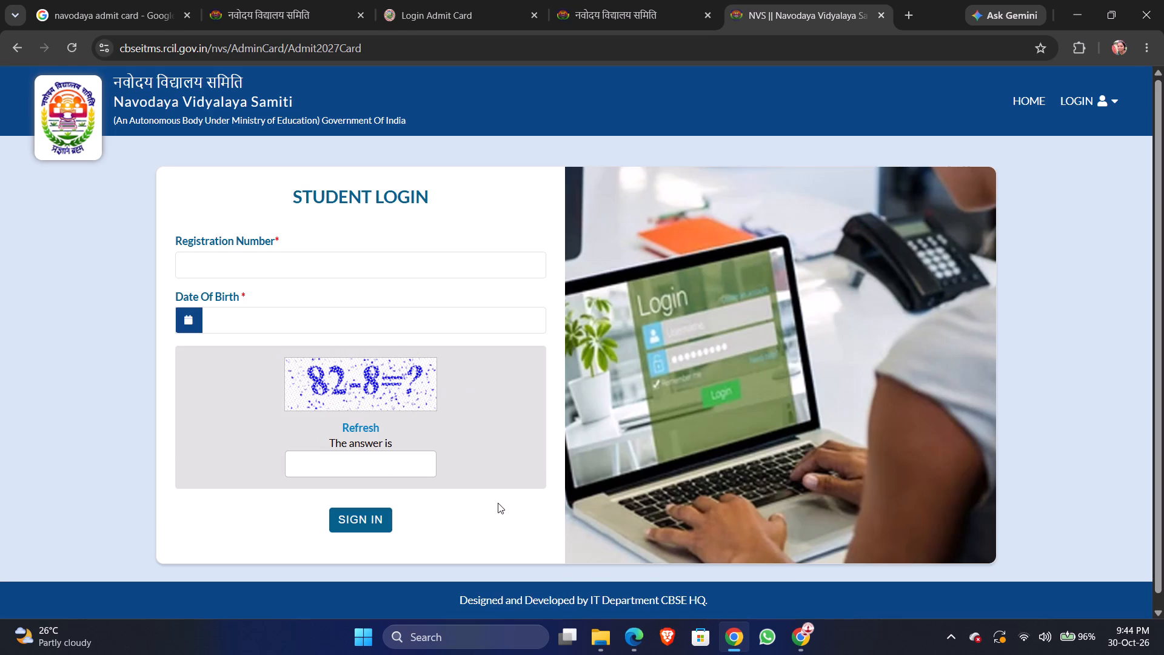
left_click(316, 272)
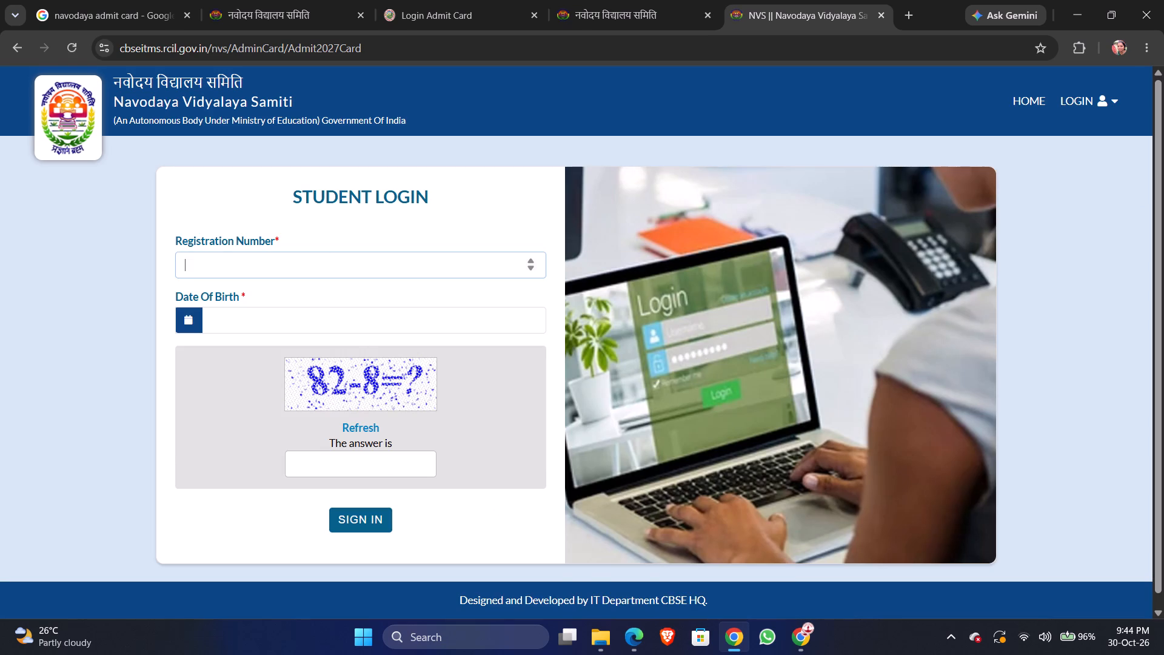
key("ctrl+v")
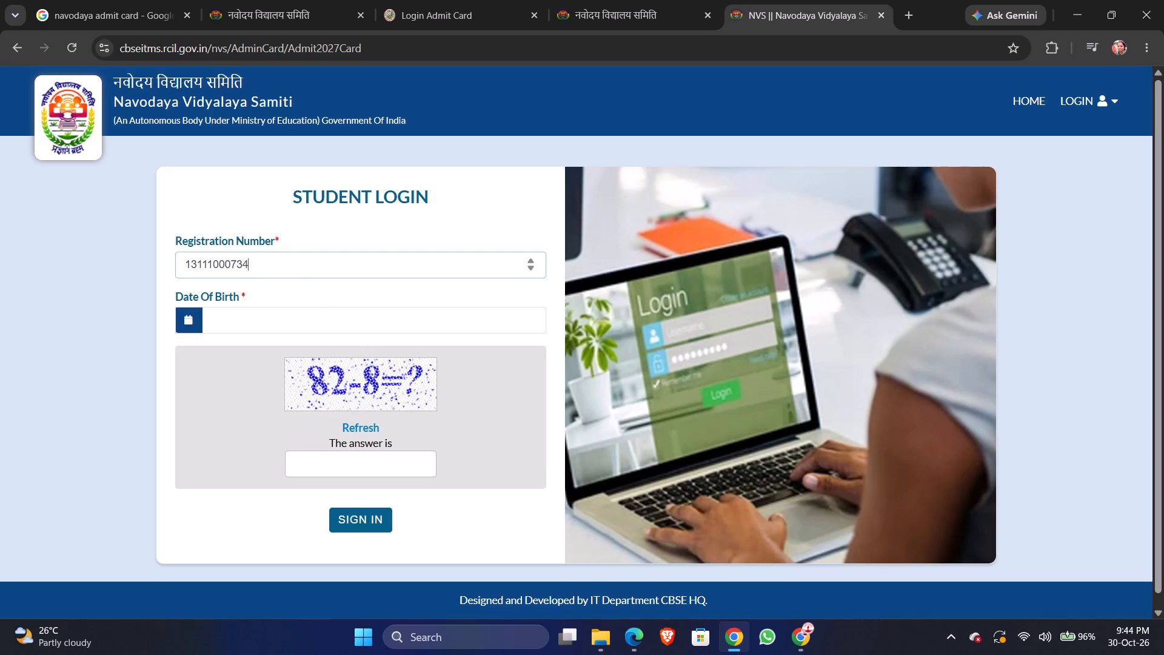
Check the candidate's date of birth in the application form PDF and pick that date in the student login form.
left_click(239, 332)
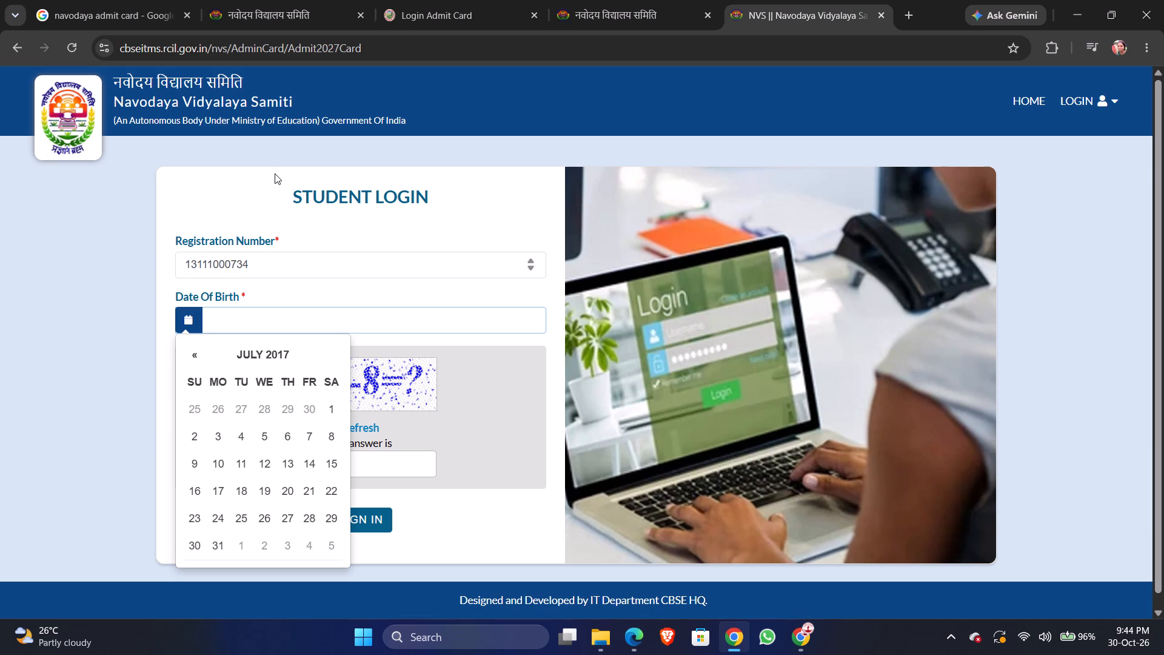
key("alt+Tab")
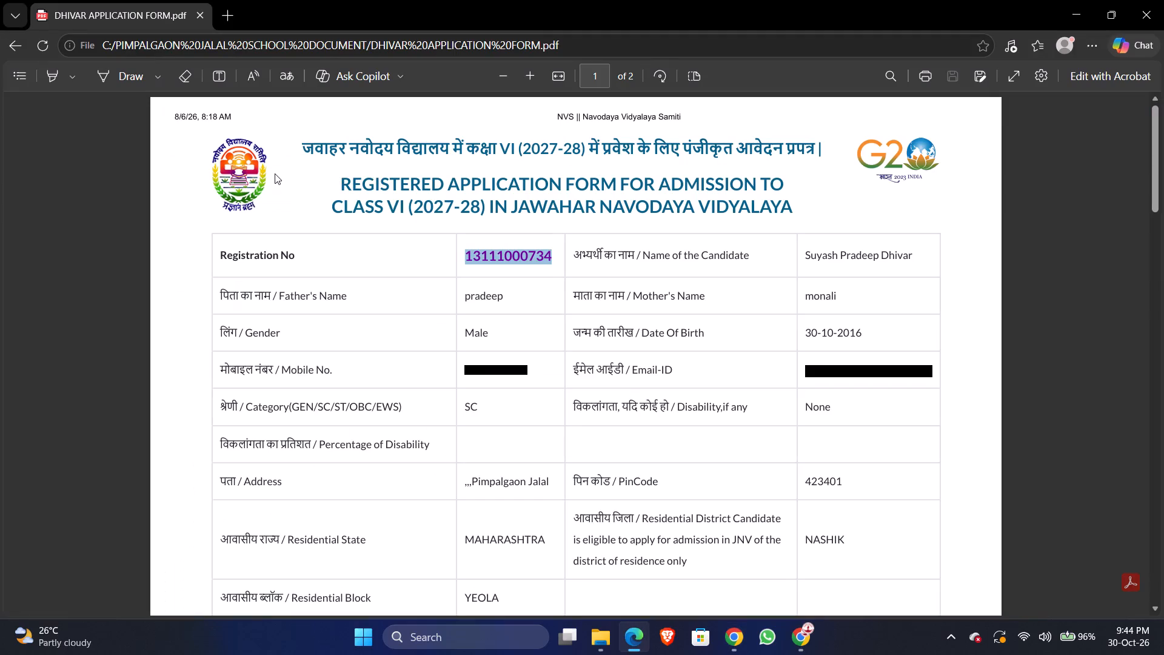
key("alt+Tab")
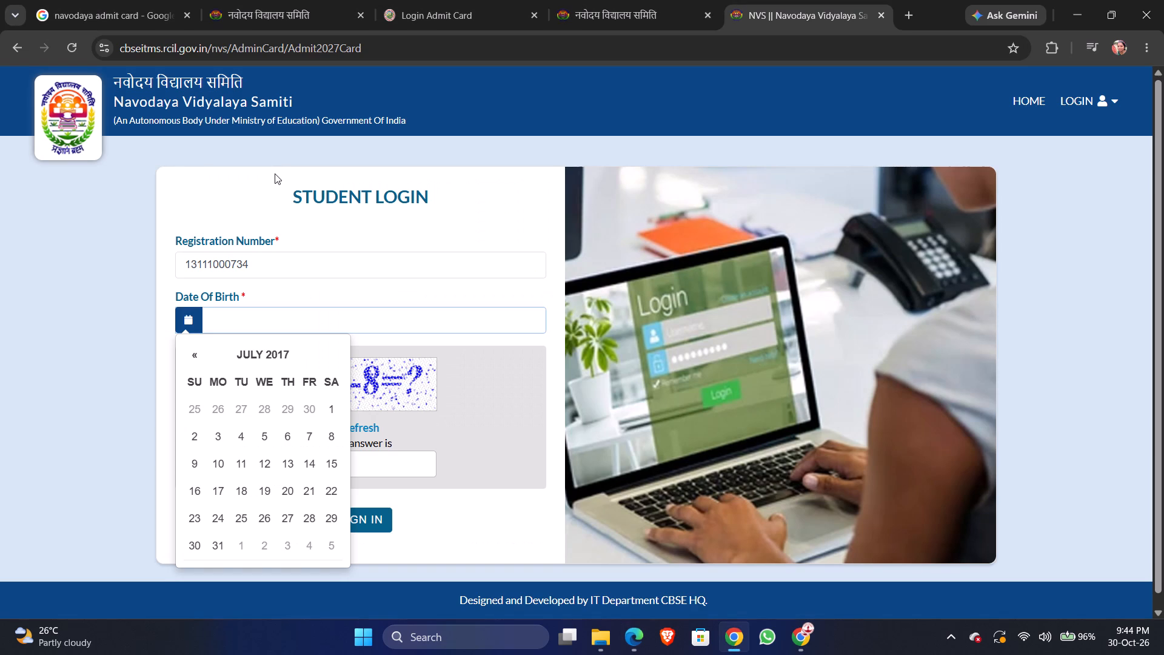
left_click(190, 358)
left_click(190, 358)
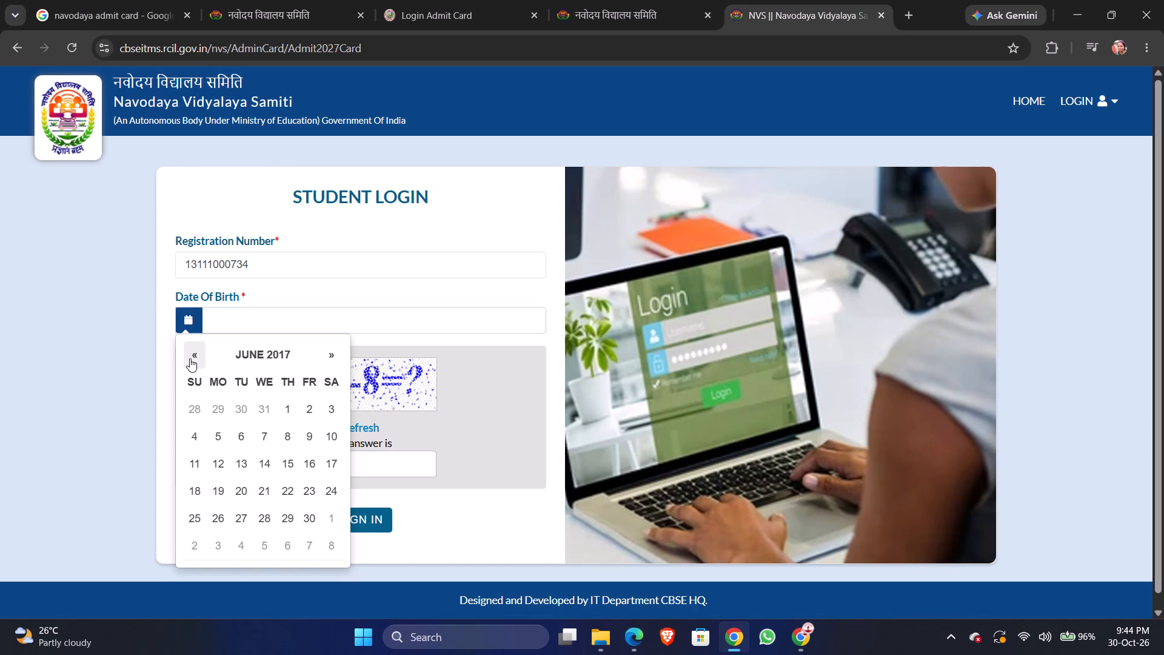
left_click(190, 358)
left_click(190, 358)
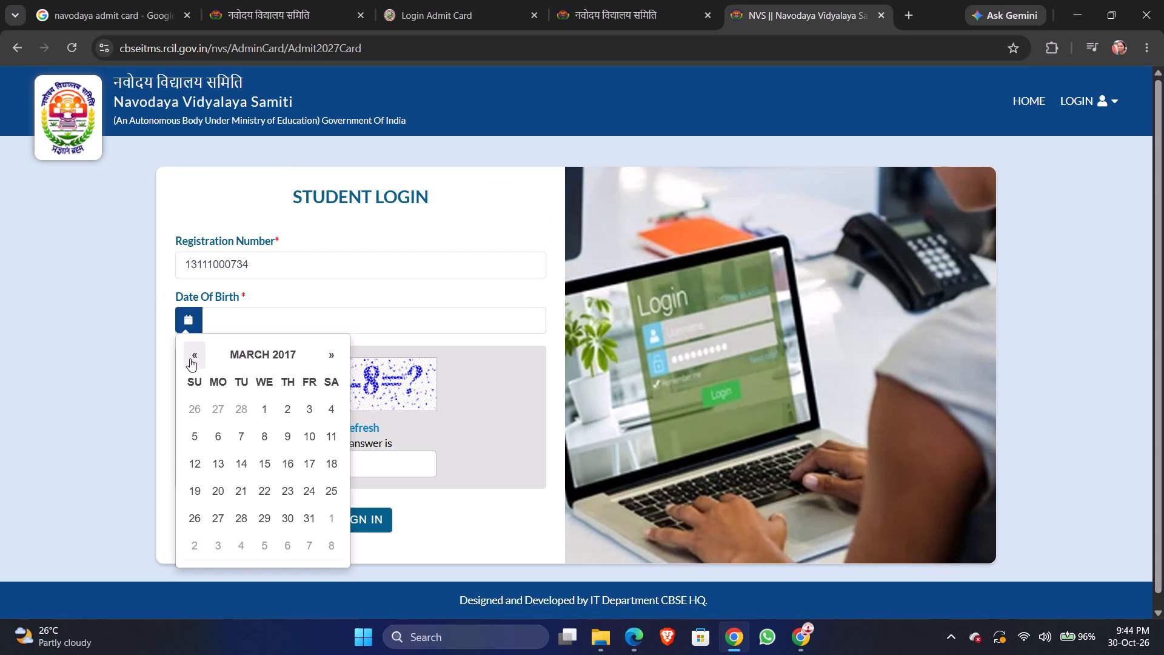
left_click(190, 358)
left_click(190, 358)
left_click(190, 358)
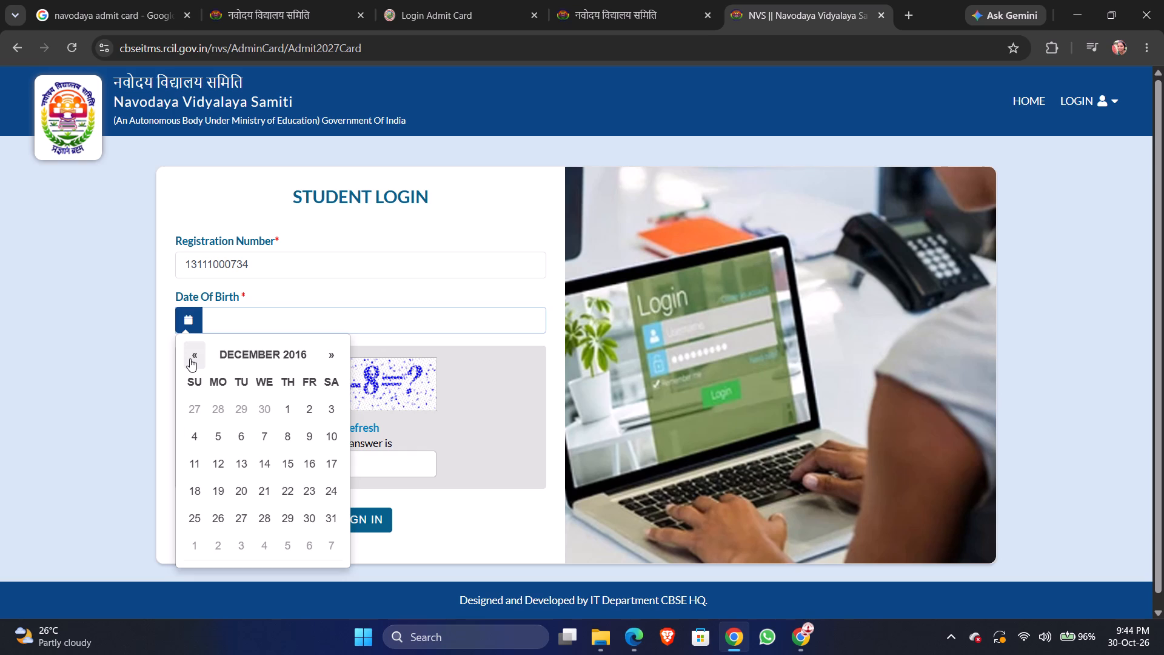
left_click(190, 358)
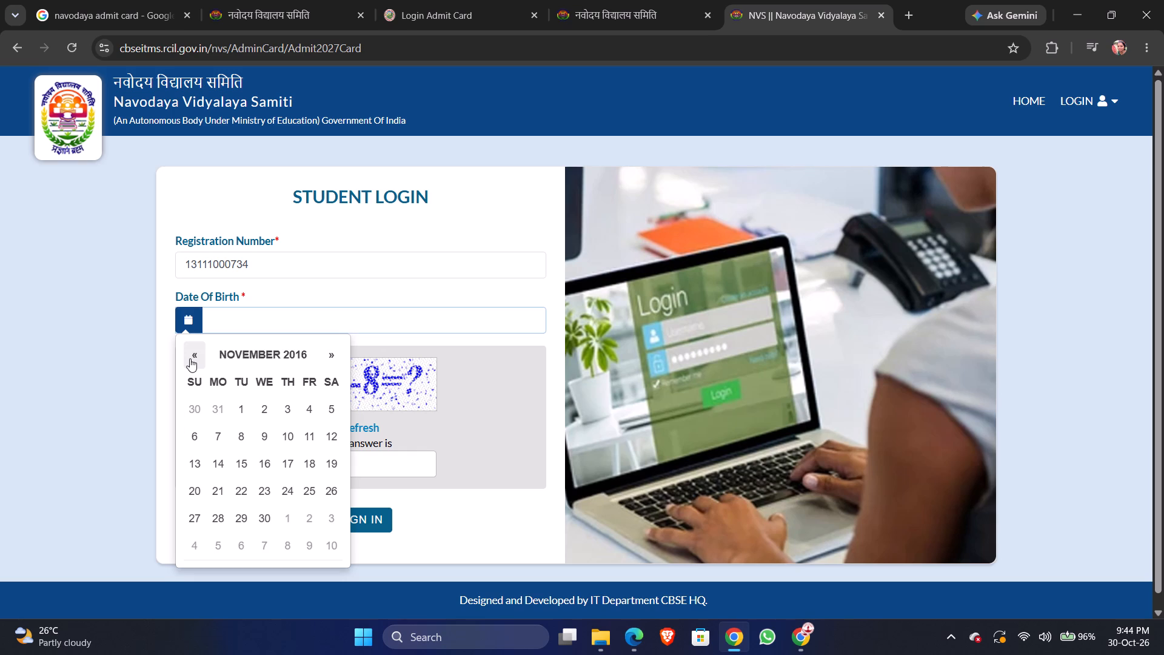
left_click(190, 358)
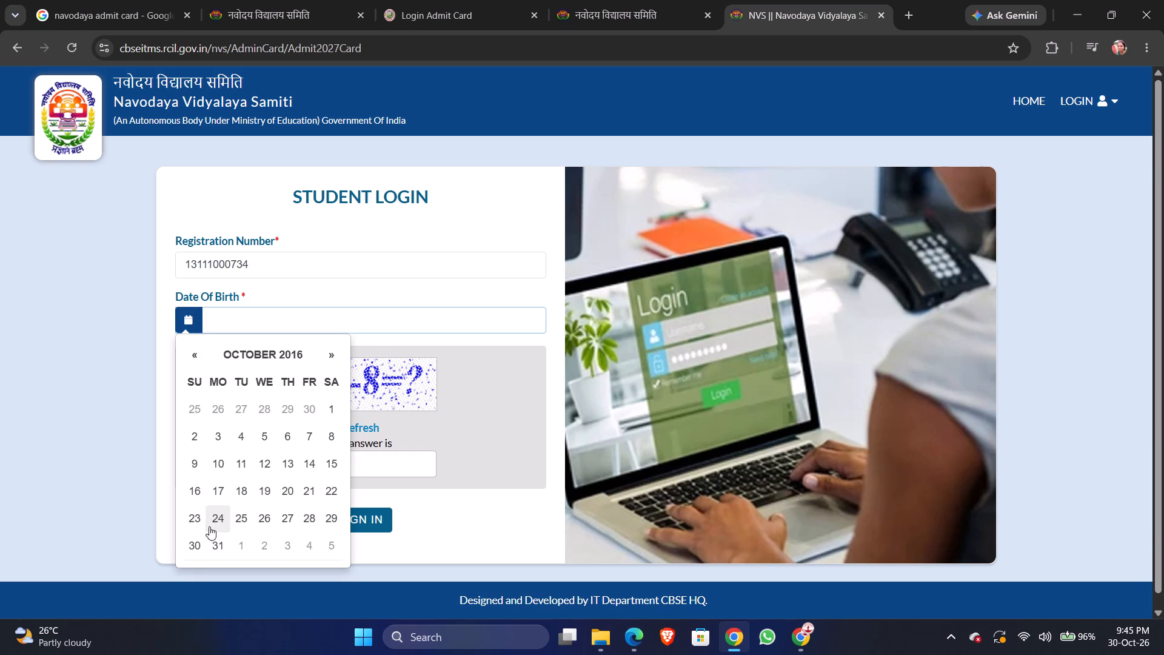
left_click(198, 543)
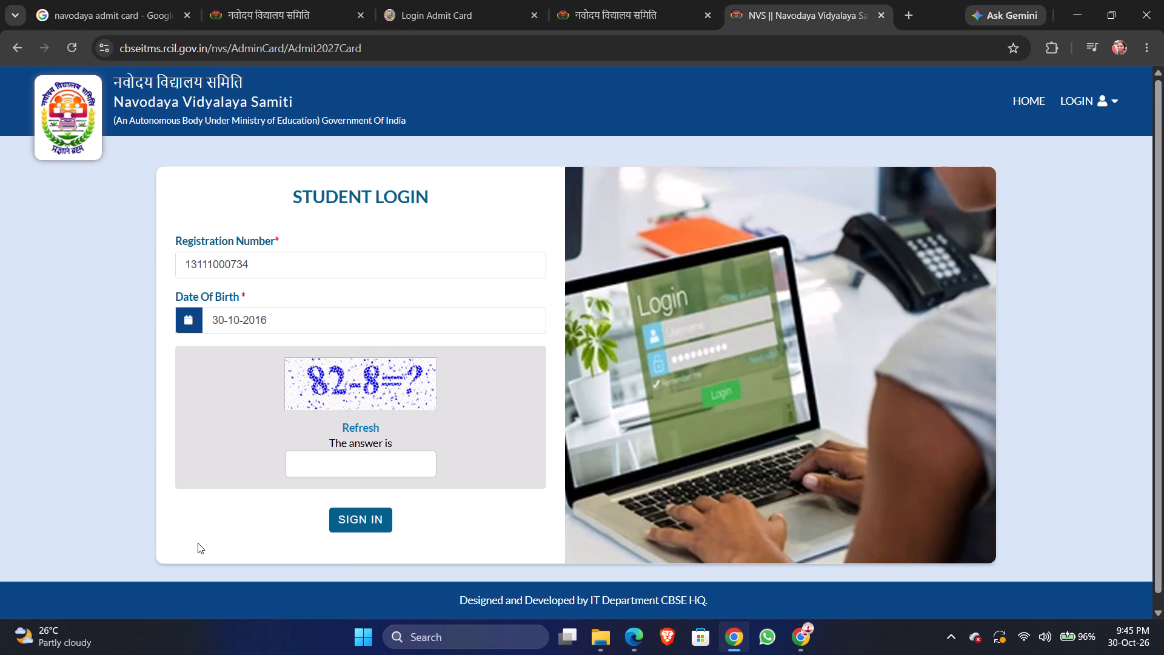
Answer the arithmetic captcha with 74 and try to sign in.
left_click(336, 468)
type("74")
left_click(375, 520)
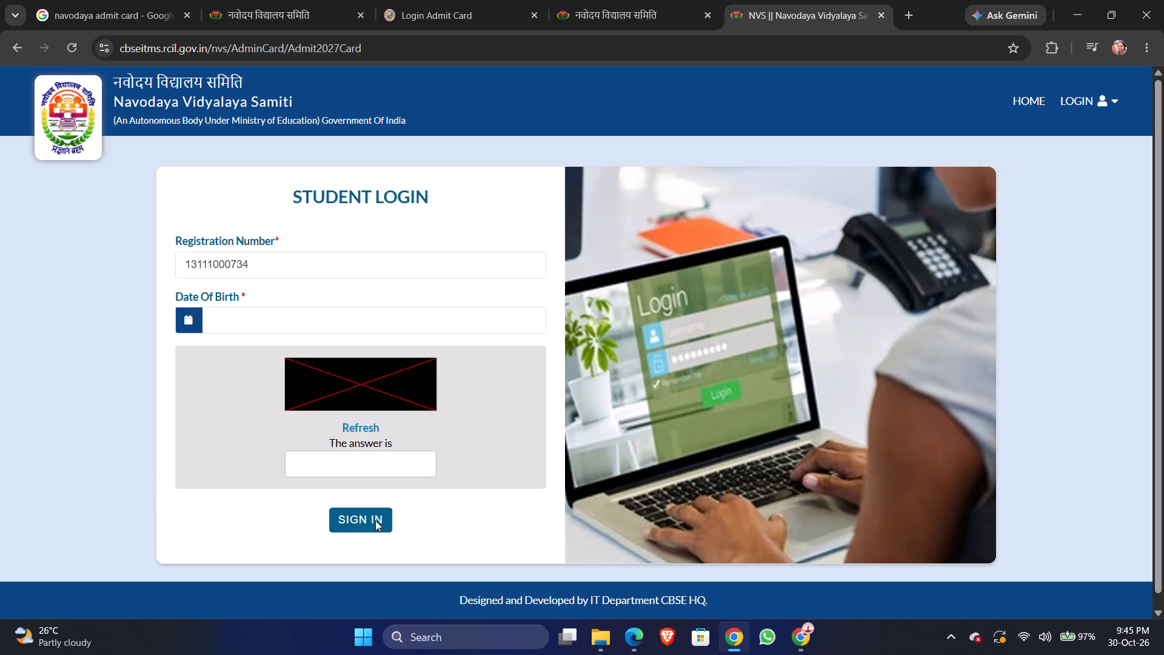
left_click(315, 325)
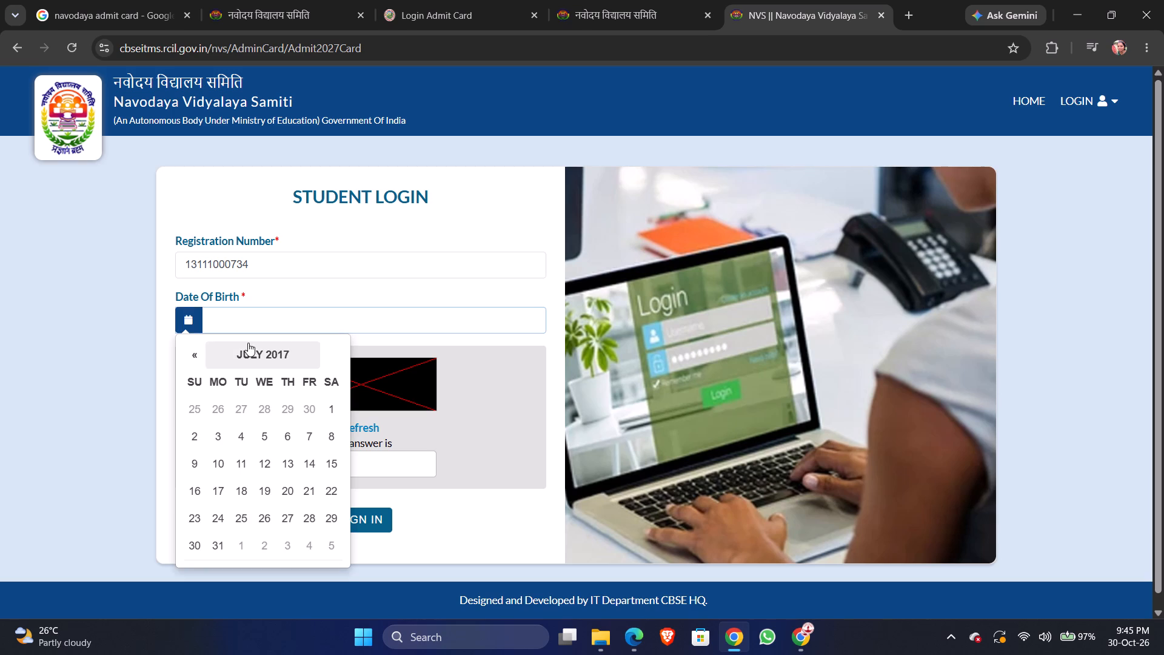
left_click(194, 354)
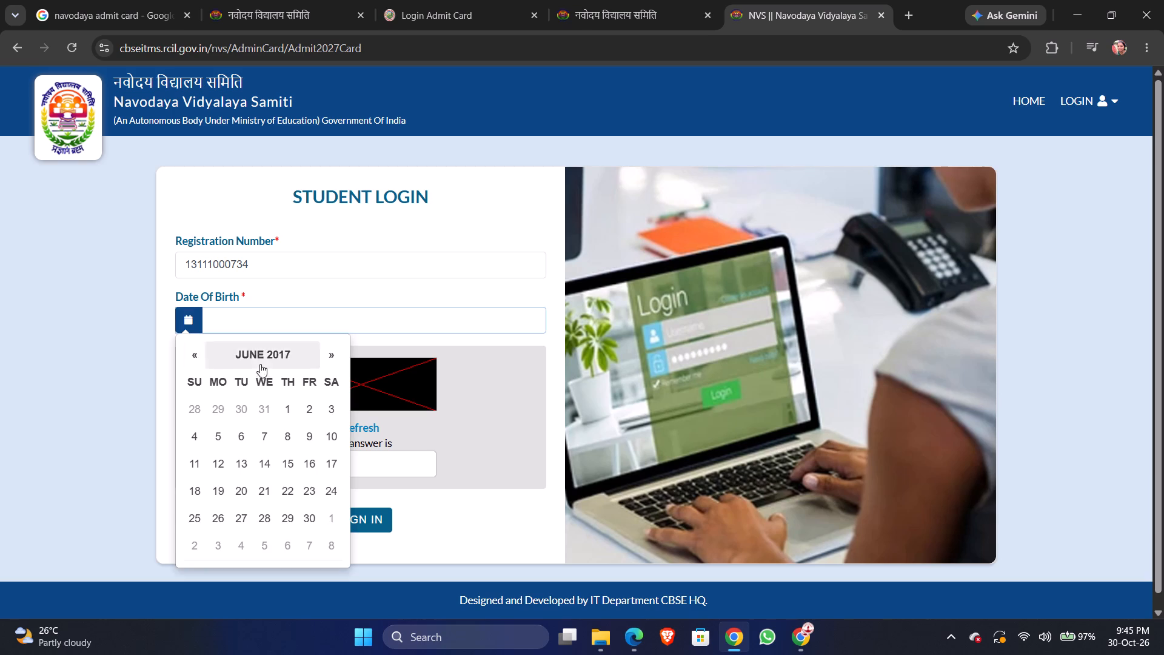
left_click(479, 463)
Request a new captcha image, and submit the student login form without a date of birth or captcha answer.
left_click(367, 427)
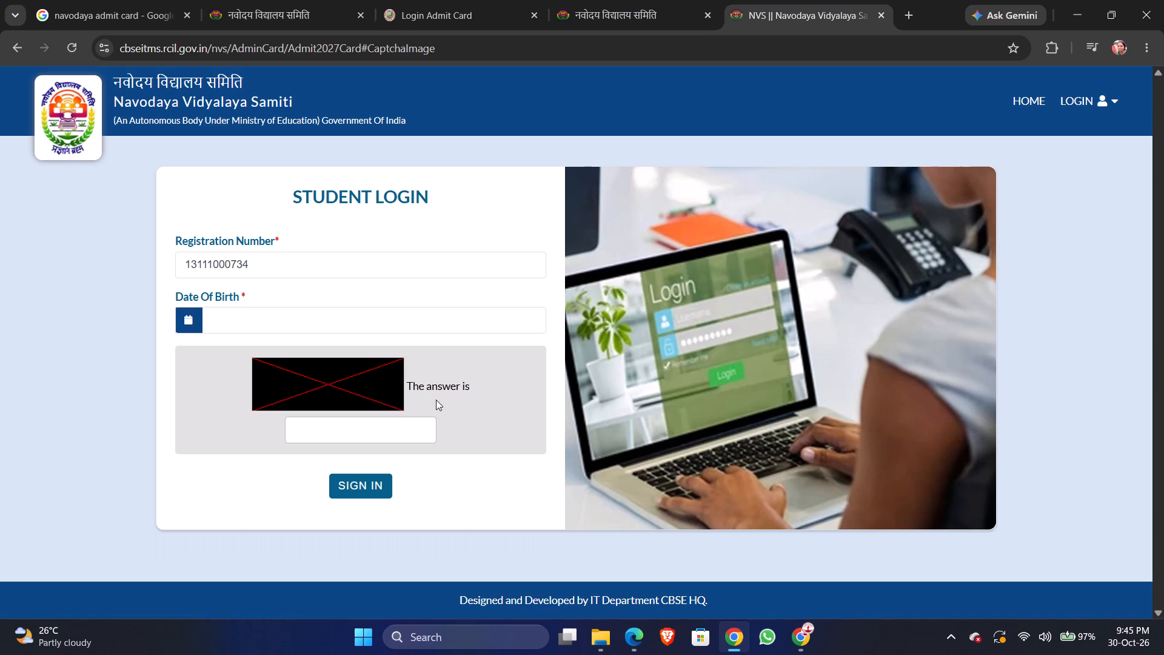
left_click(322, 395)
left_click(416, 446)
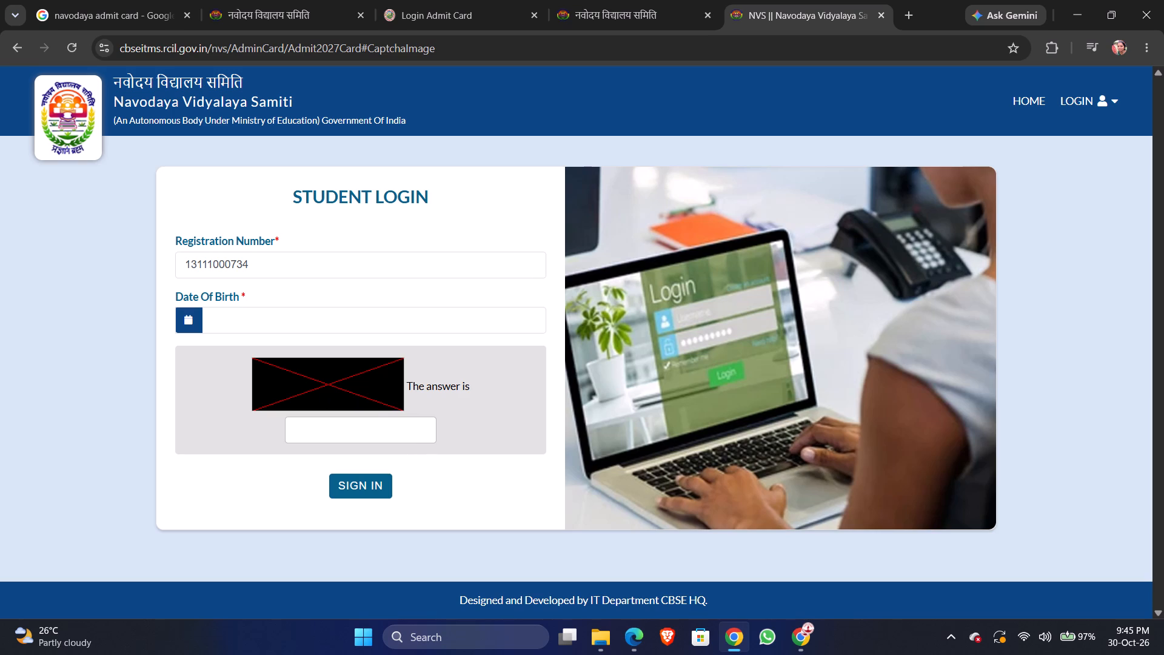
left_click(416, 427)
left_click(380, 488)
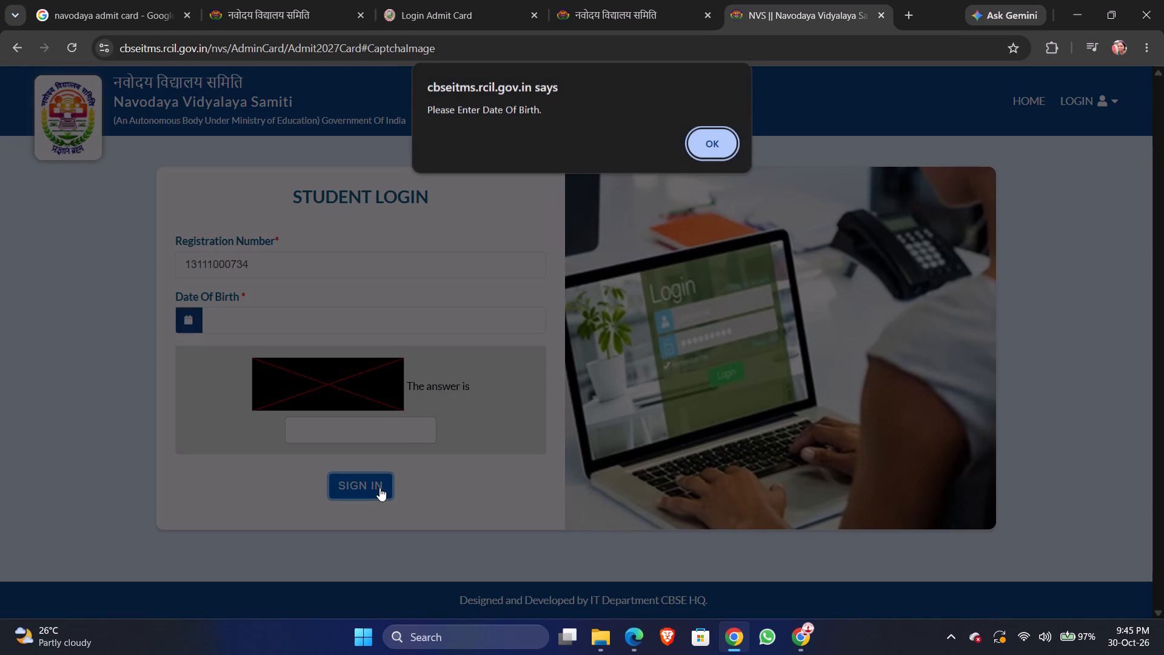
left_click(706, 146)
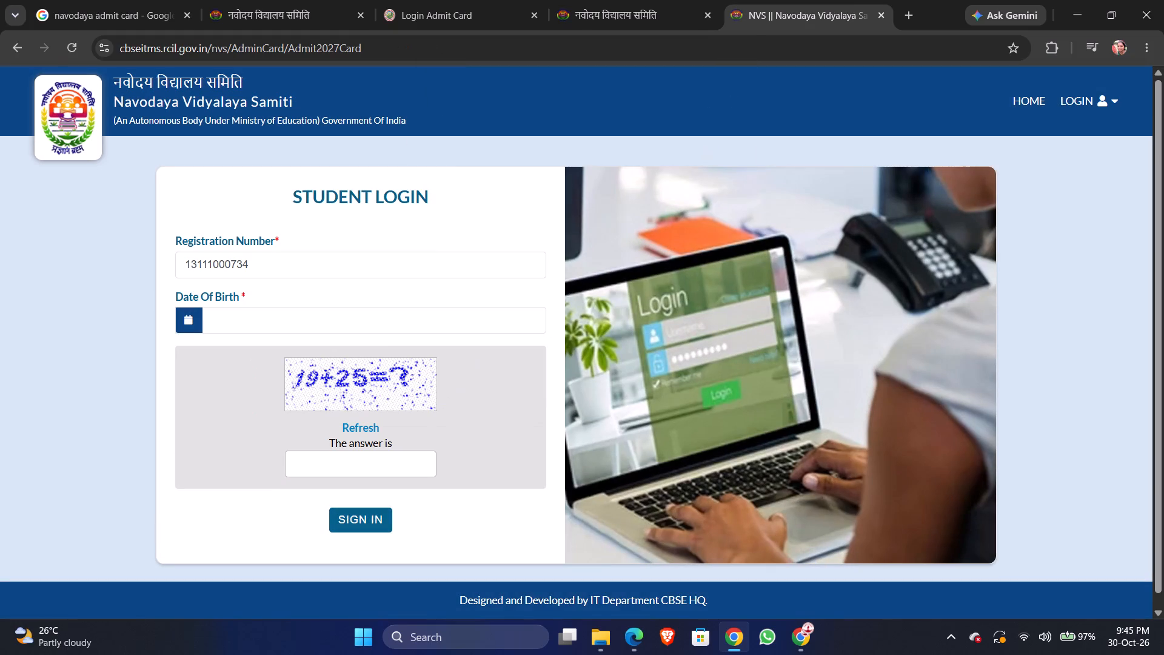
Answer the new arithmetic captcha with 44.
left_click(351, 470)
type("44")
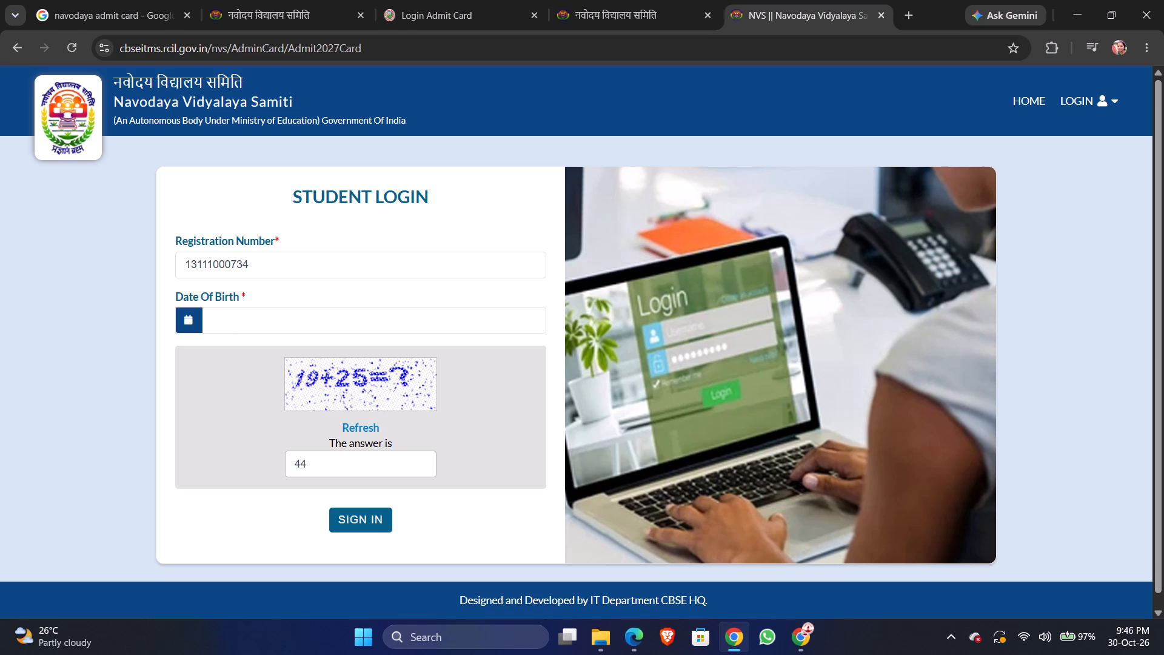
Pick the candidate's date of birth as given in the application form, and sign in to the student login.
left_click(188, 322)
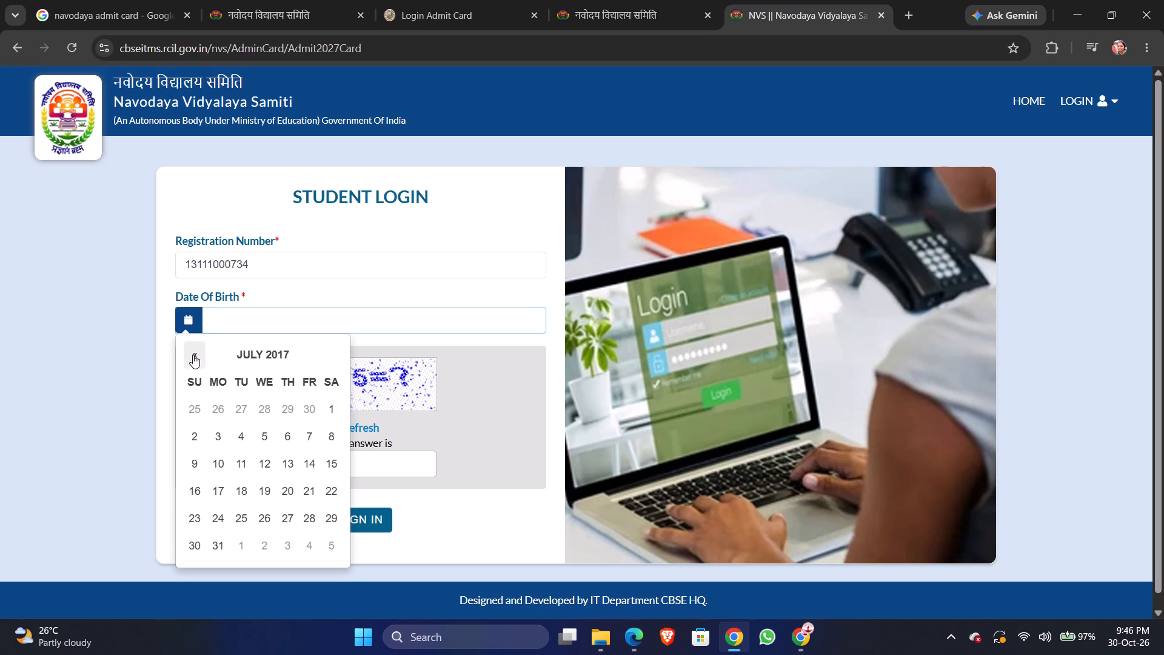
left_click(193, 357)
left_click(193, 357)
left_click(193, 357)
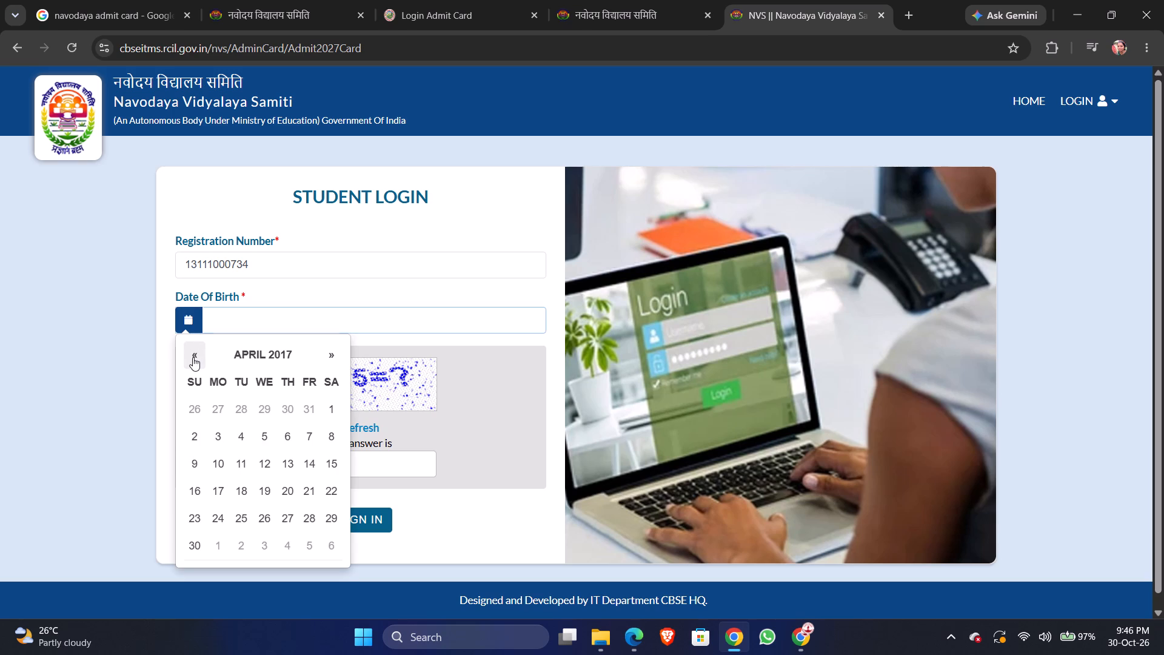
left_click(193, 357)
triple_click(193, 357)
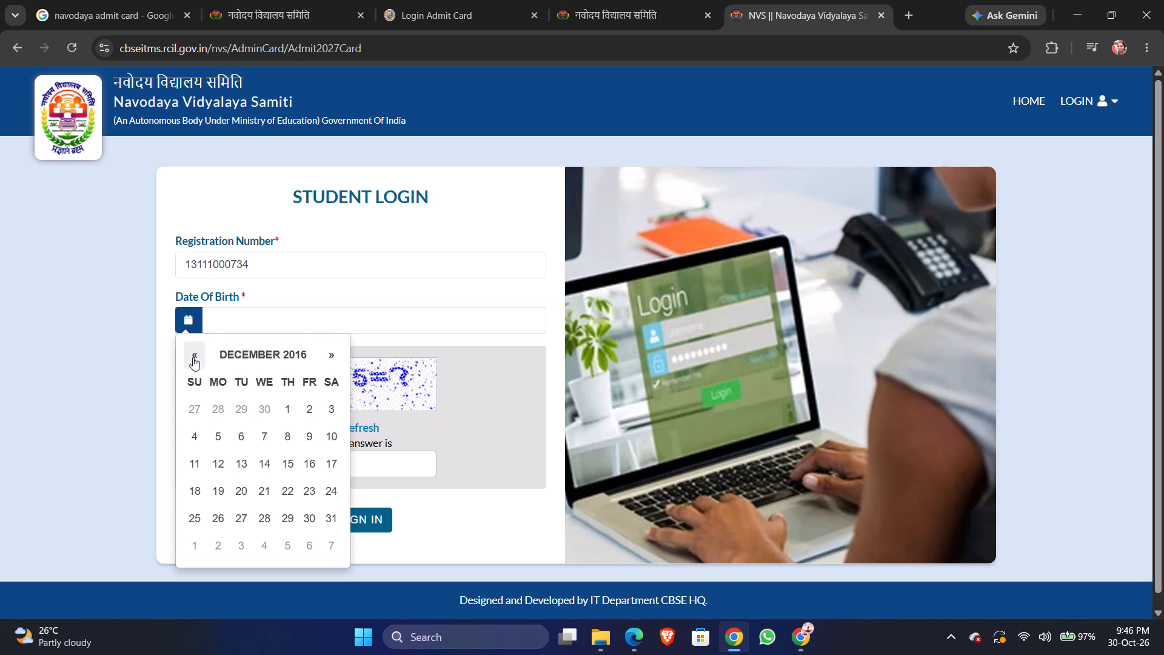
left_click(193, 357)
left_click(193, 357)
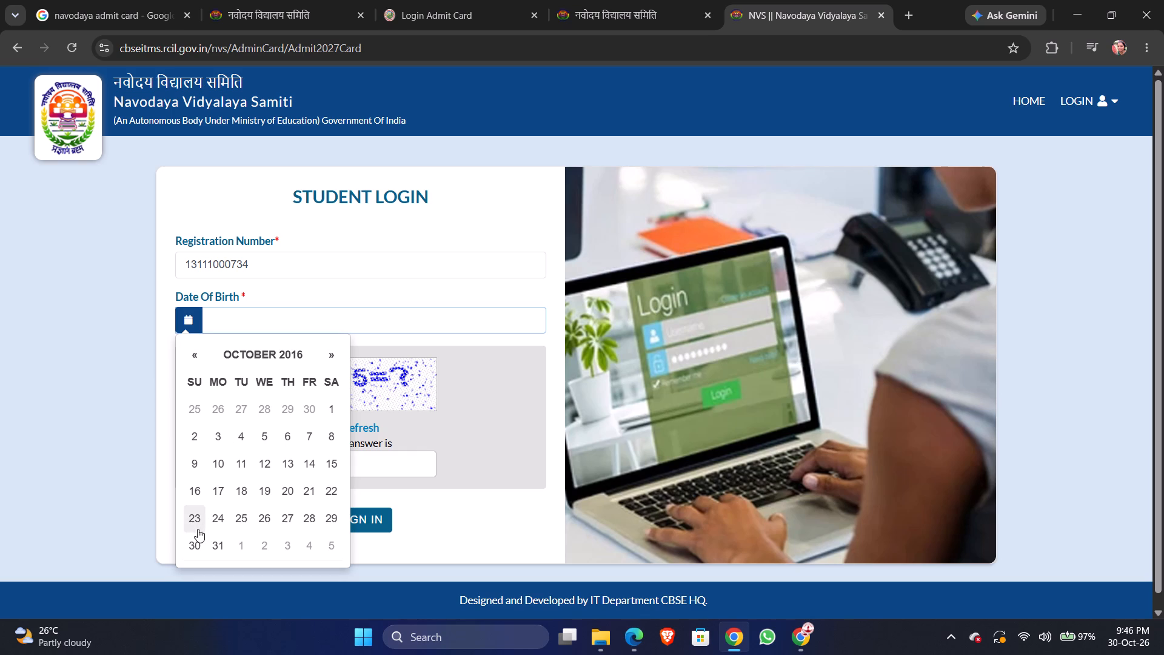
left_click(194, 549)
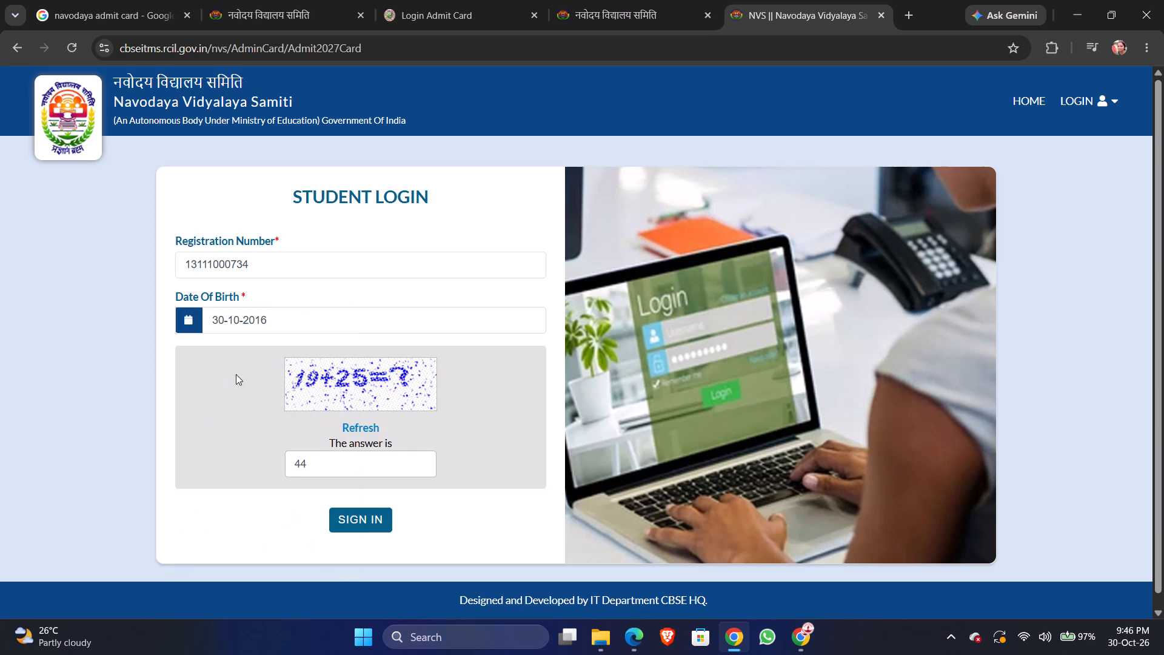
left_click(367, 520)
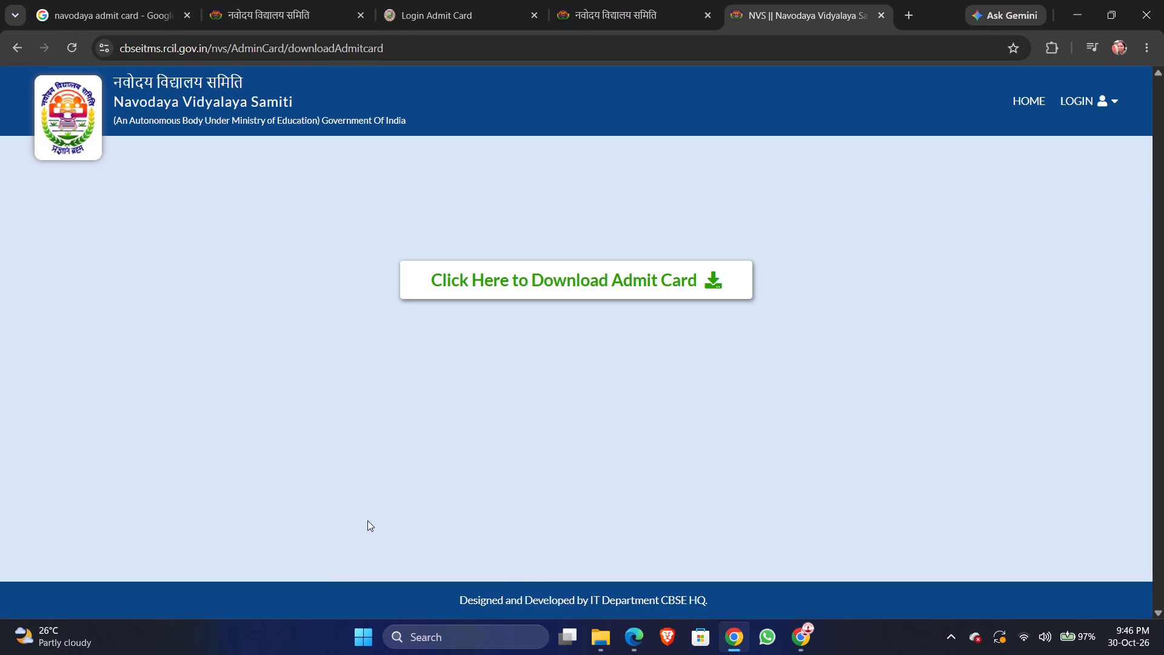
Download the candidate's admit card PDF.
left_click(715, 279)
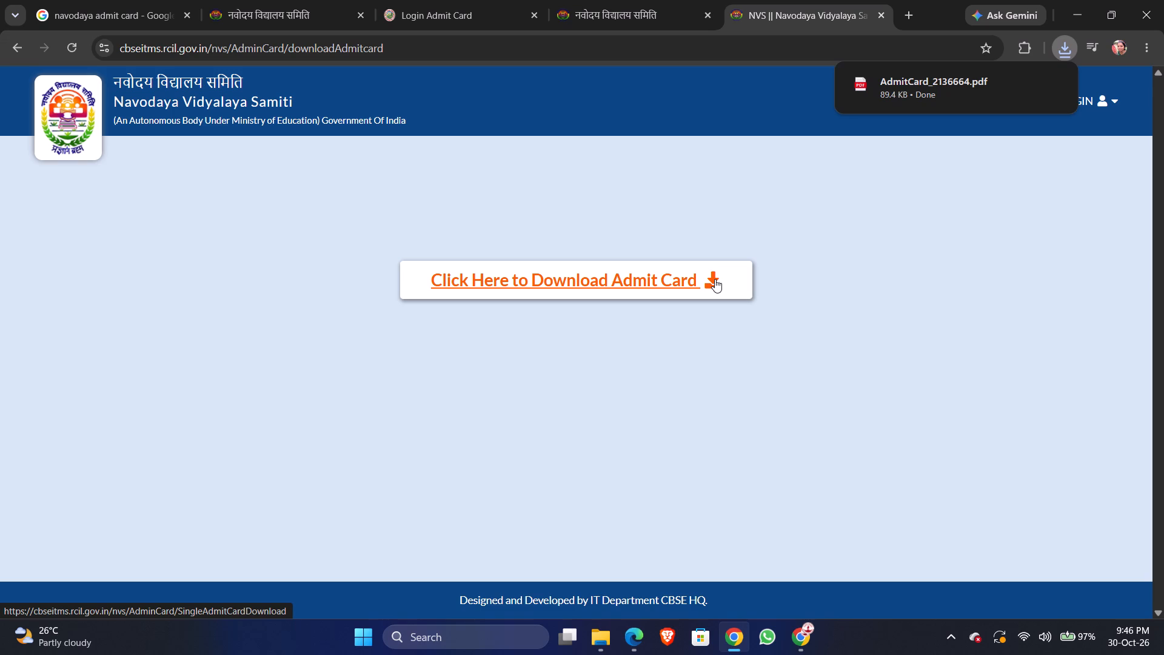
left_click(655, 385)
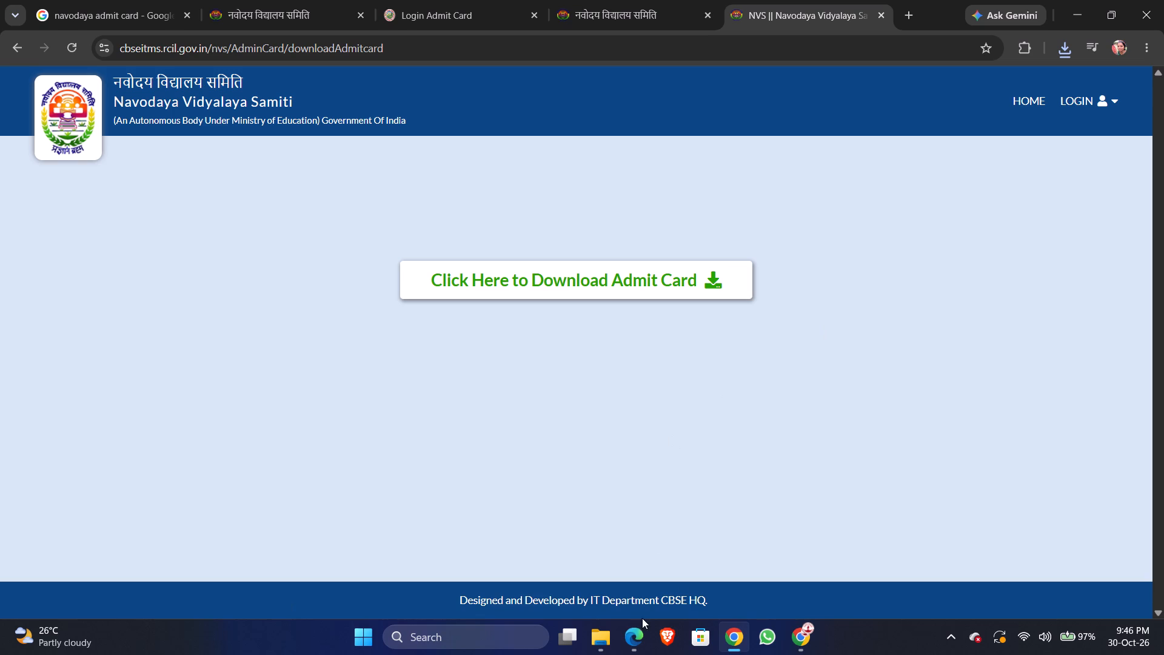
Switch to File Explorer and open the Downloads folder.
left_click(600, 638)
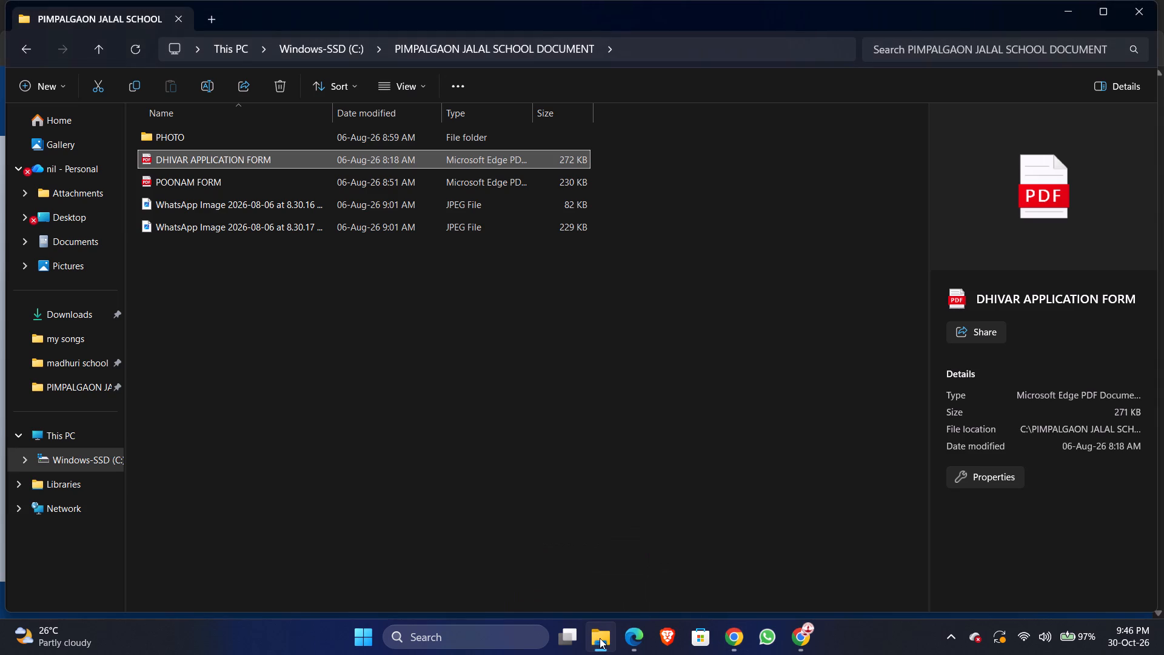
left_click(93, 307)
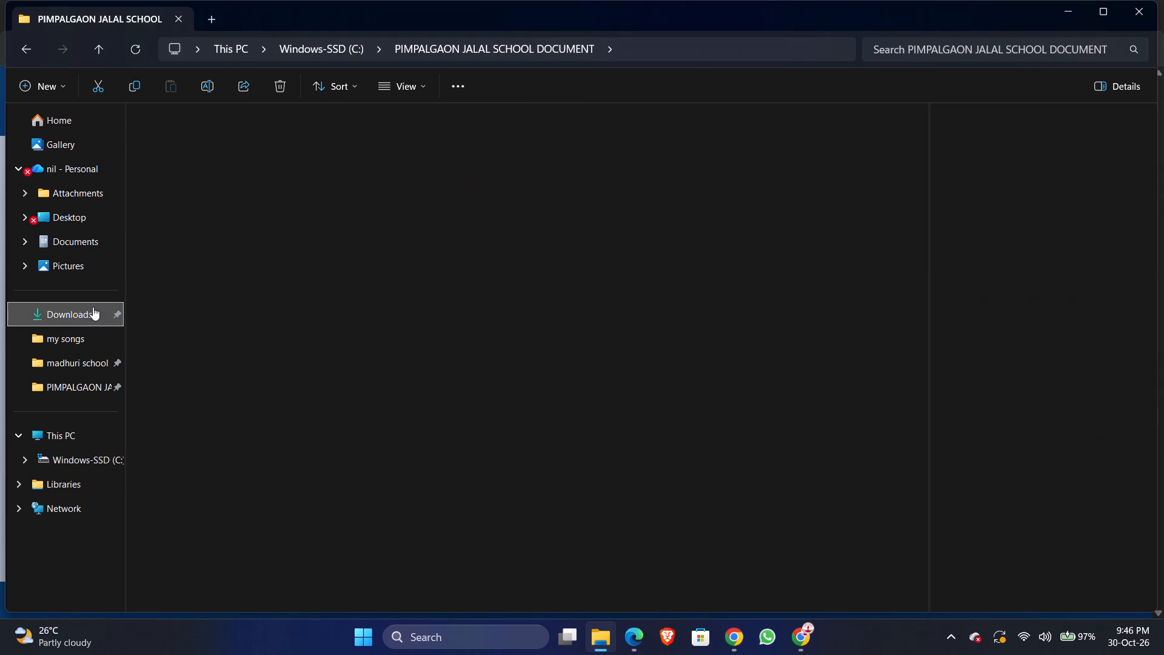
Open the downloaded admit card PDF, examine the candidate's details, exam centre and instructions, and close the PDF window.
double_click(169, 223)
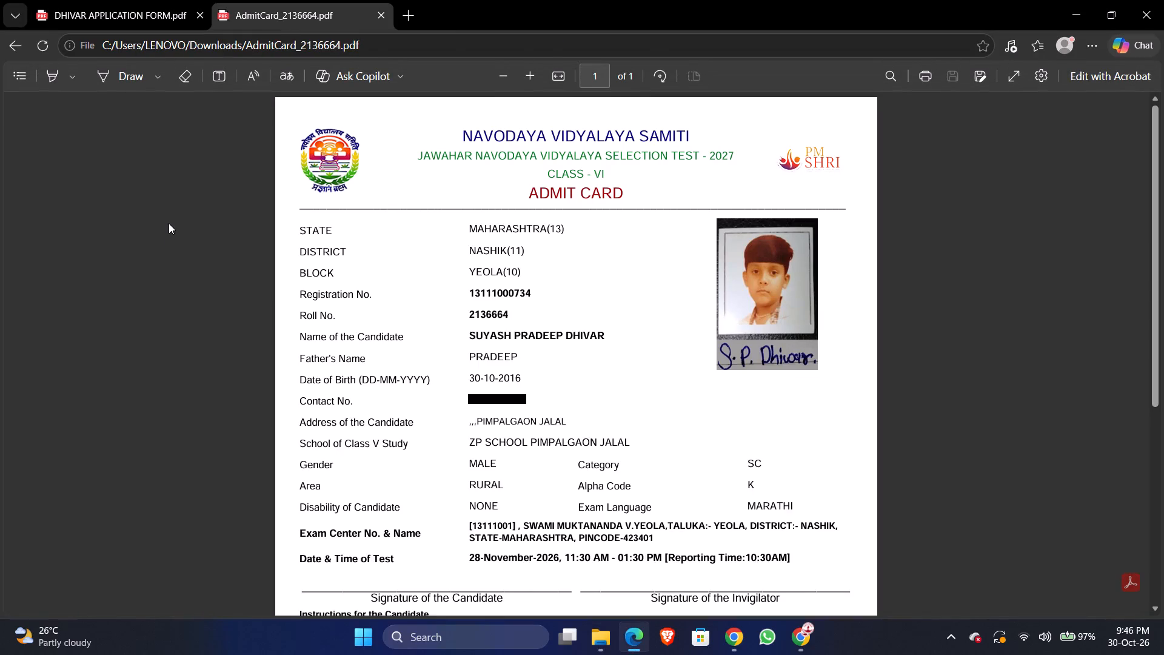
key("Down")
key("Down")
key("Down")
key("Down")
key("Down")
key("Down")
key("Down")
key("Down")
key("Down")
key("Down")
key("Down")
key("Down")
key("Down")
key("Down")
key("Down")
key("Down")
key("Down")
key("Down")
key("Down")
key("Down")
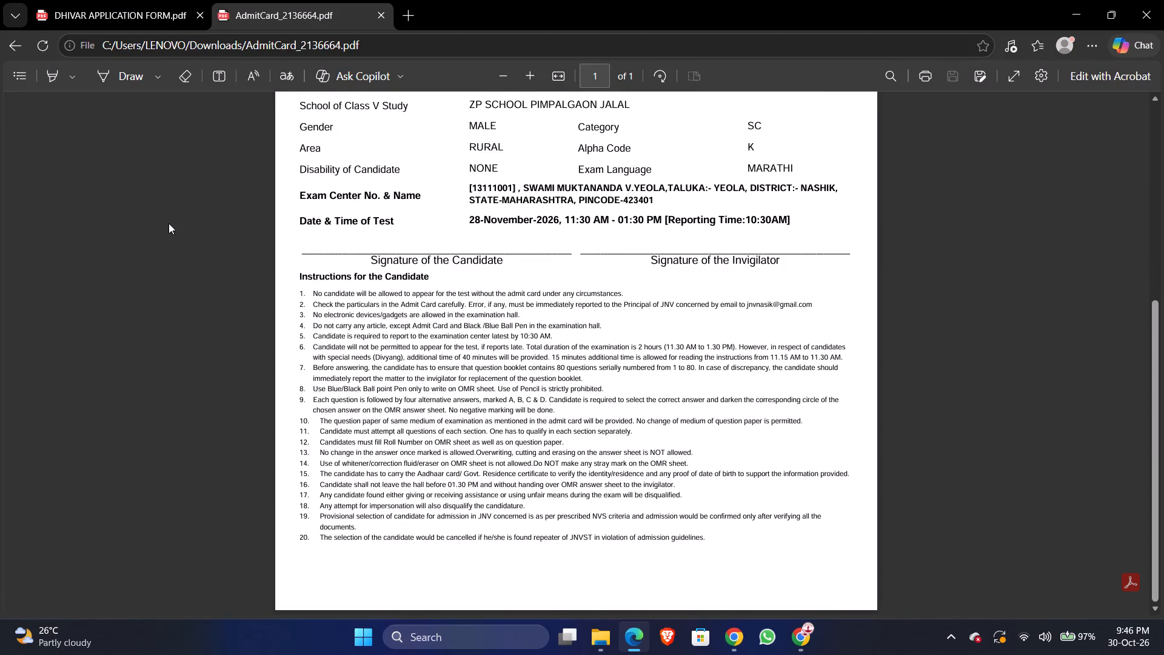
key("Up")
key("Up")
key("Up")
key("Up")
key("Up")
key("Up")
key("Up")
key("Up")
key("Up")
key("Up")
key("Up")
key("Up")
key("Up")
key("Up")
key("Up")
key("Up")
key("Up")
key("Up")
key("Up")
key("Up")
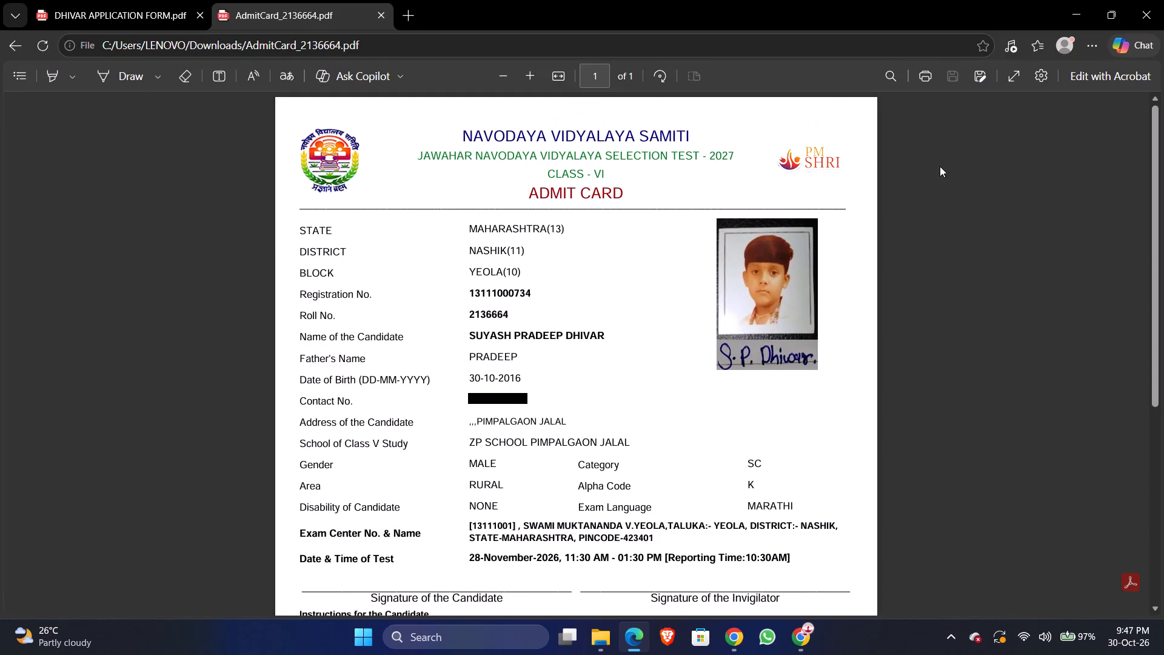
left_click(1142, 20)
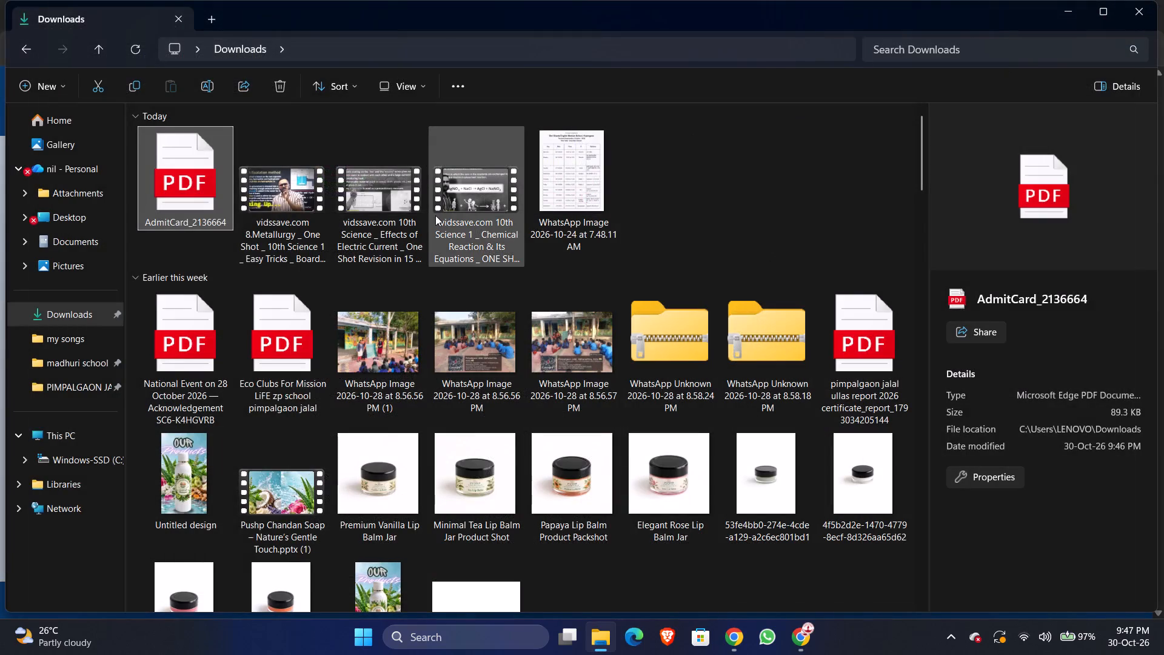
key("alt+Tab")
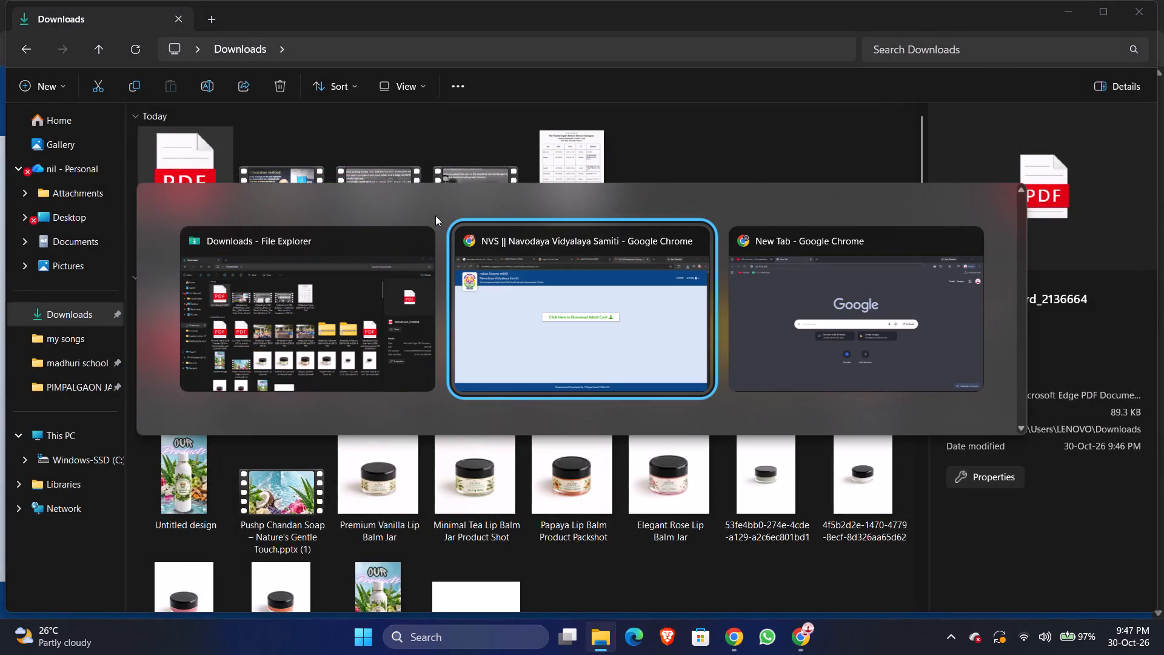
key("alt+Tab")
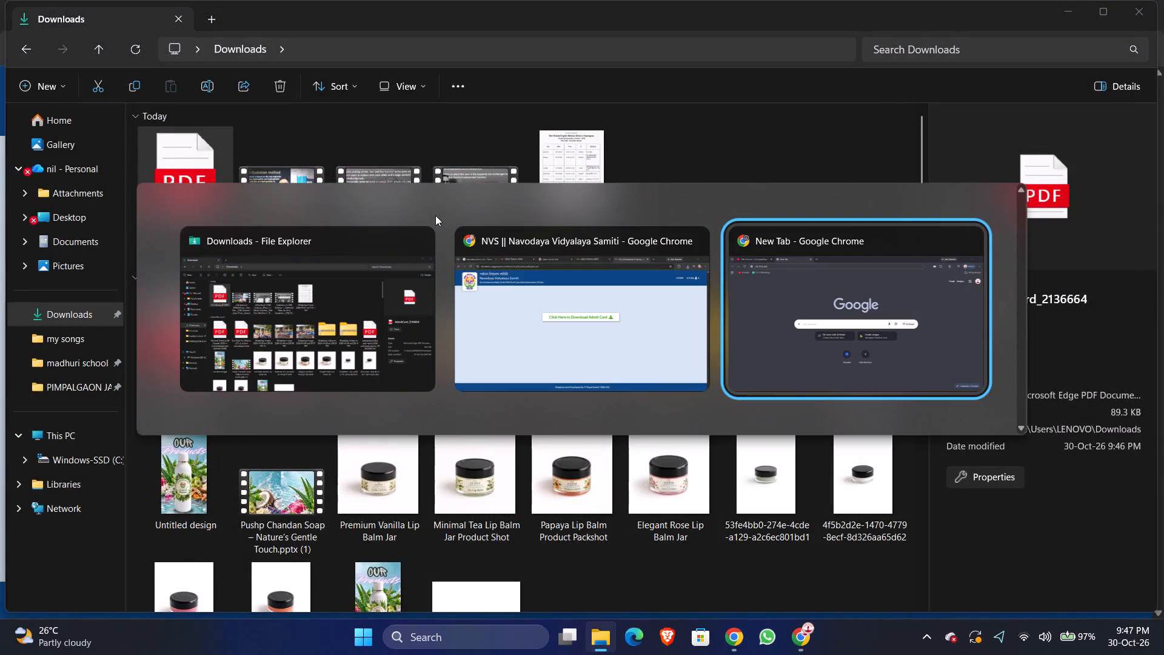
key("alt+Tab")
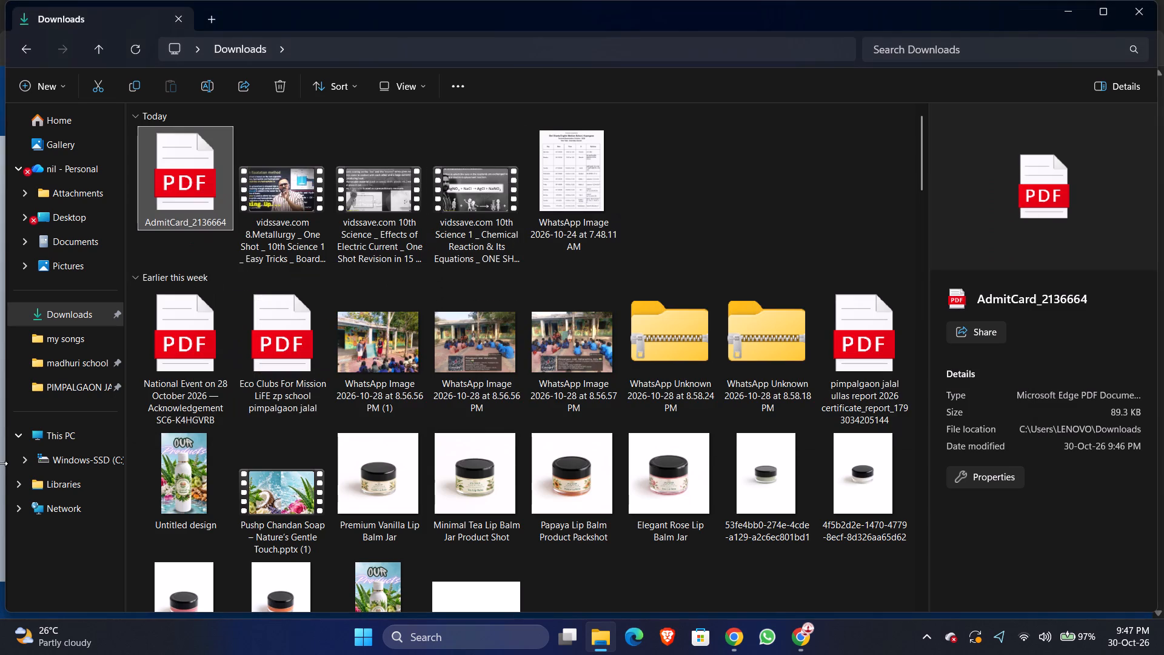
left_click(99, 466)
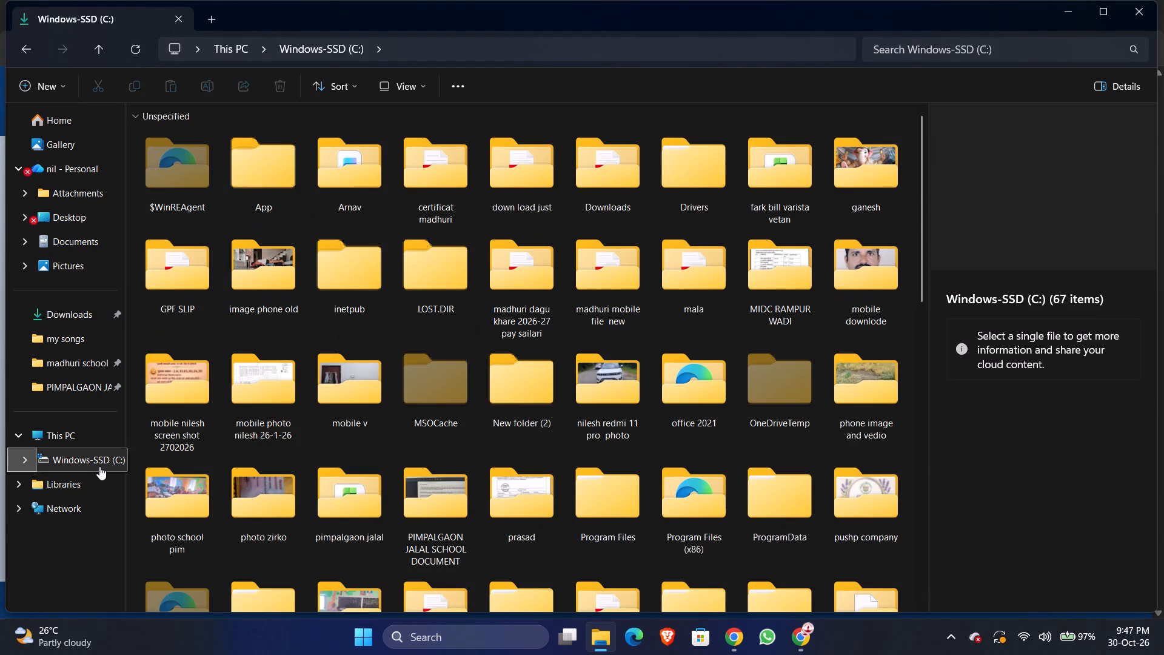
double_click(429, 528)
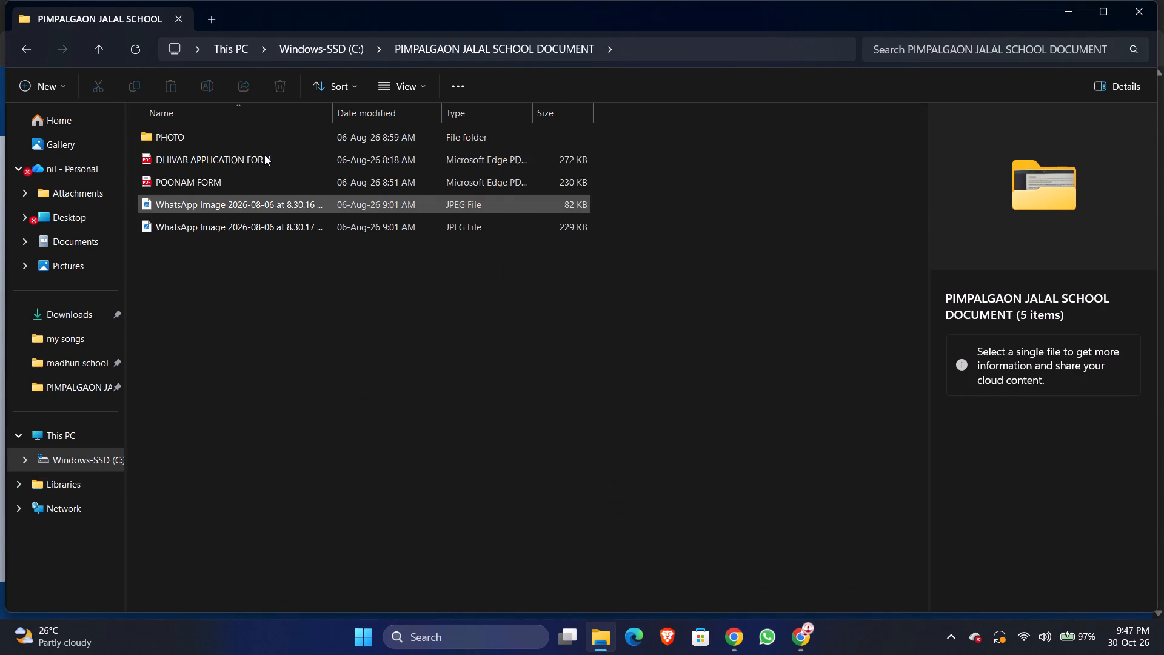
double_click(222, 177)
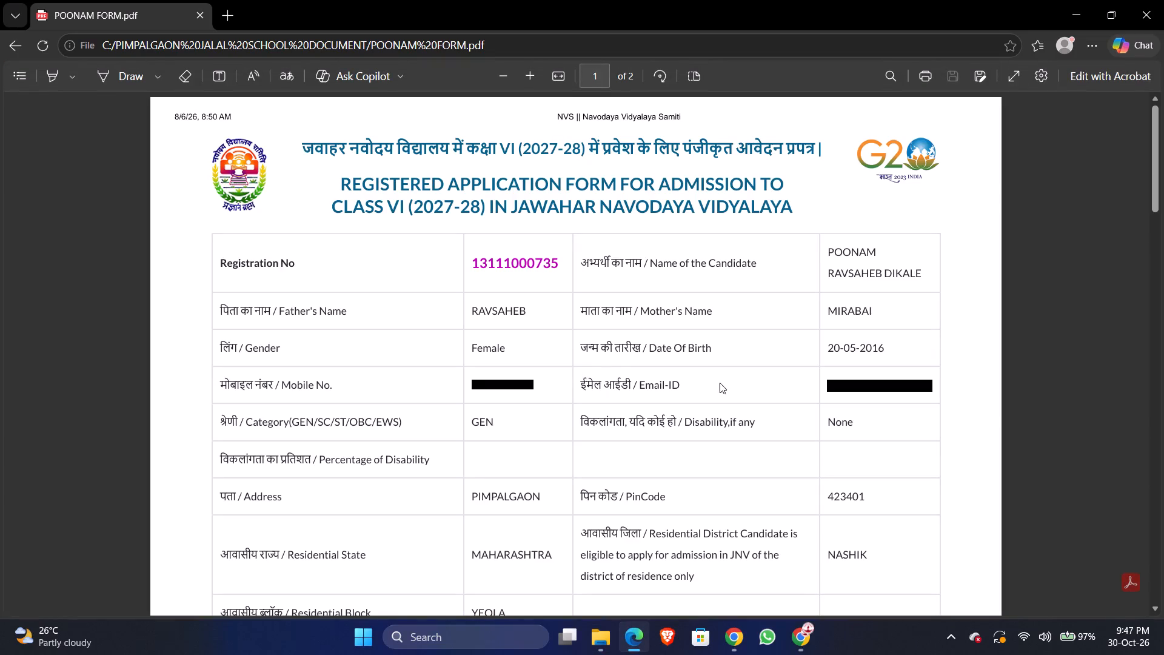
Copy the candidate's registration number from the registered application form.
left_click(558, 264)
left_click_drag(471, 262, 576, 277)
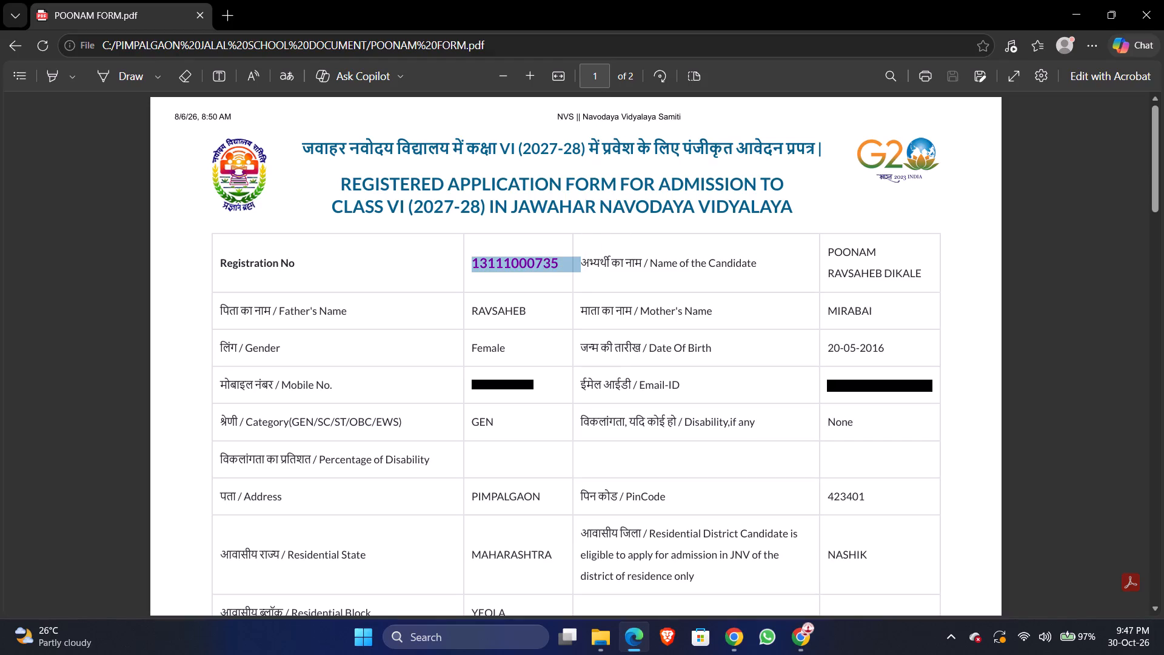
key("ctrl+c")
Switch to the Navodaya Vidyalaya Samiti page in Chrome and log out of the previous candidate's session.
key("alt+Tab")
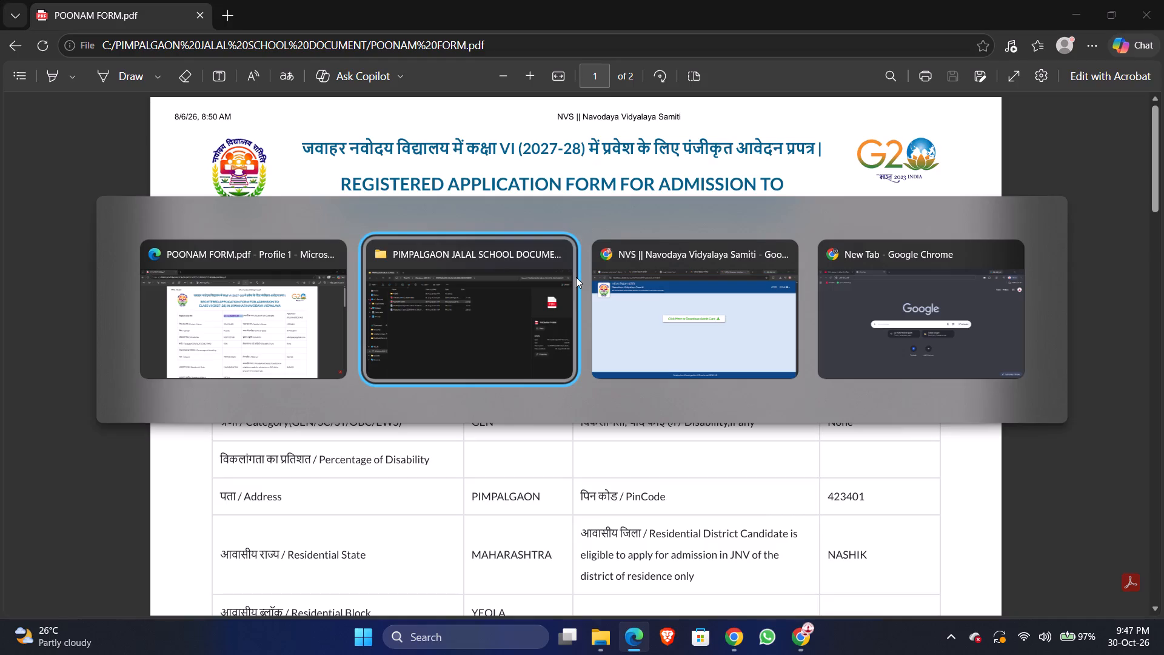
key("alt+Tab")
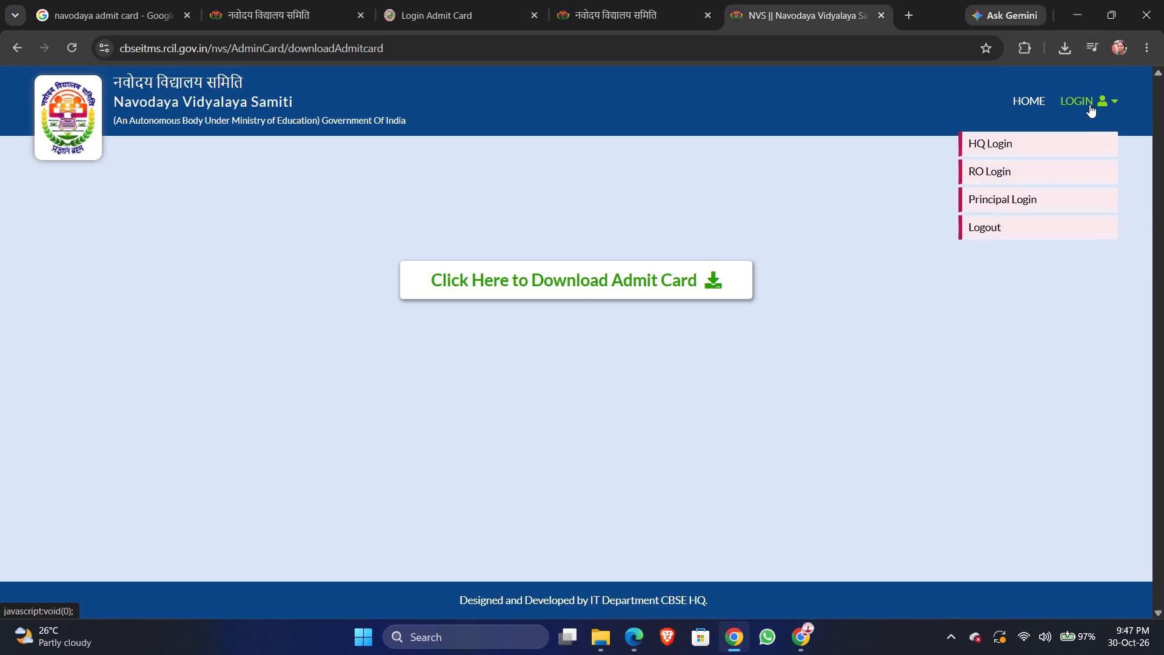
left_click(1005, 229)
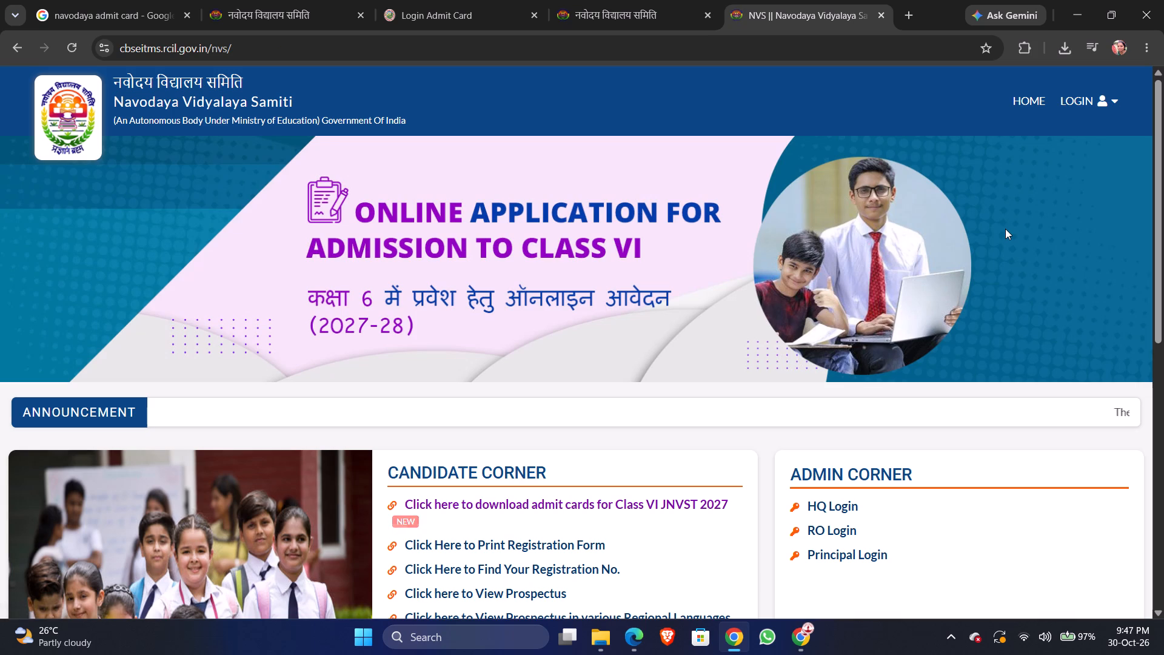
Open the Class VI JNVST 2027 admit card login and enter the second candidate's copied registration number.
left_click(537, 509)
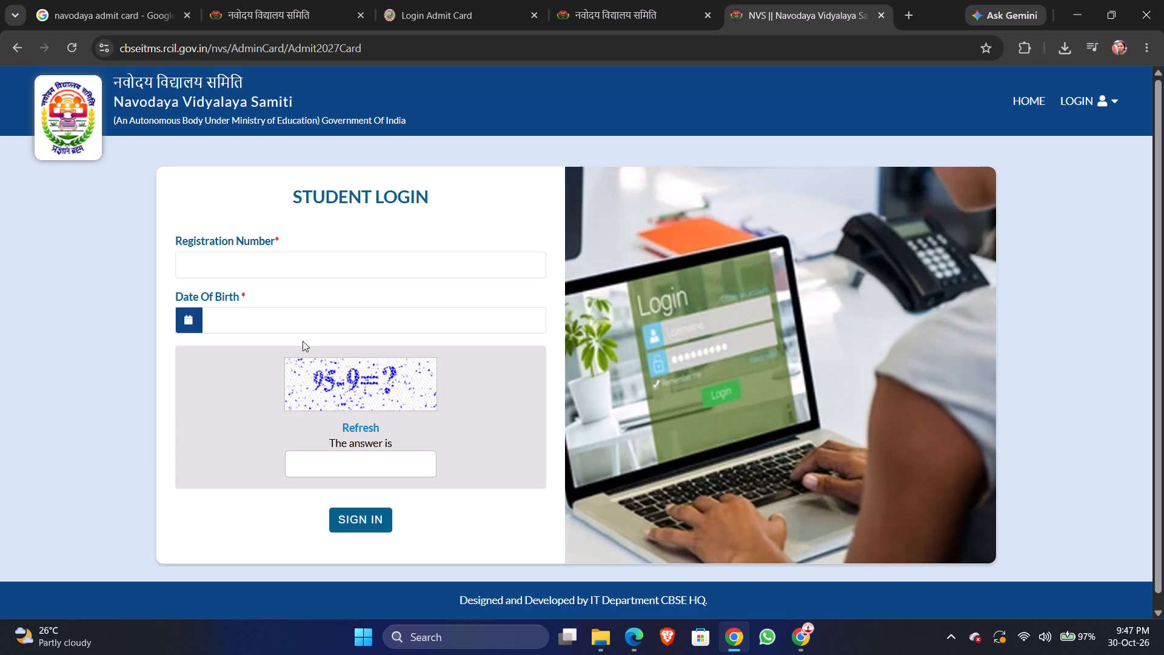
left_click(298, 251)
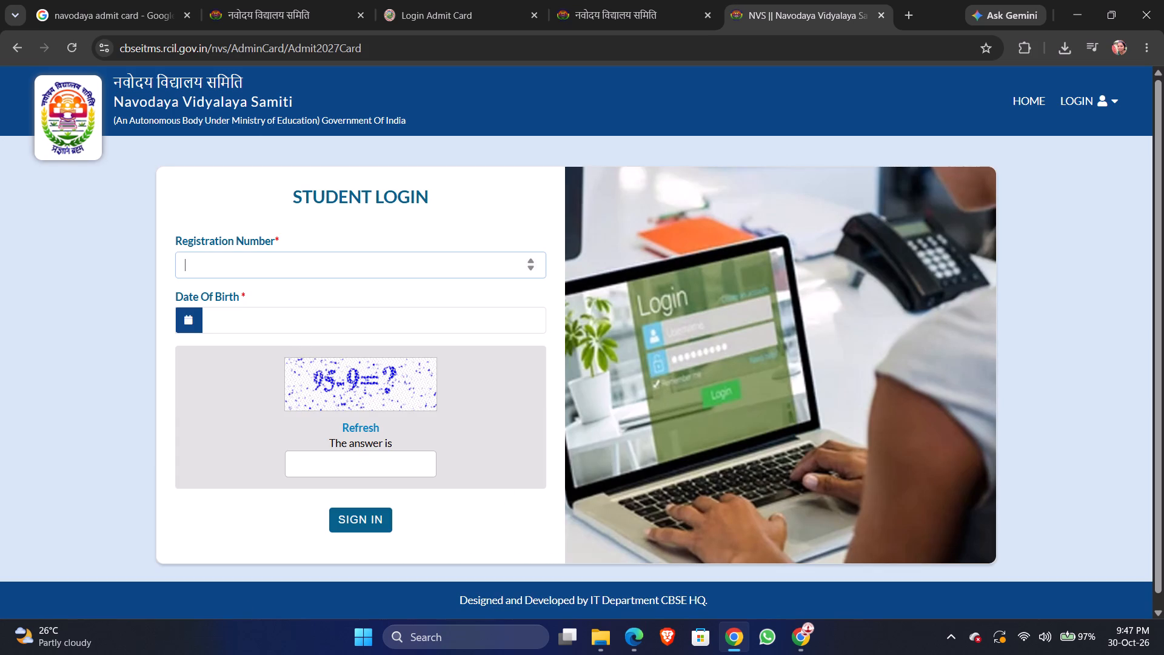
key("ctrl+v")
Check the second candidate's application form in Edge and pick the matching date of birth in the student login.
left_click(188, 326)
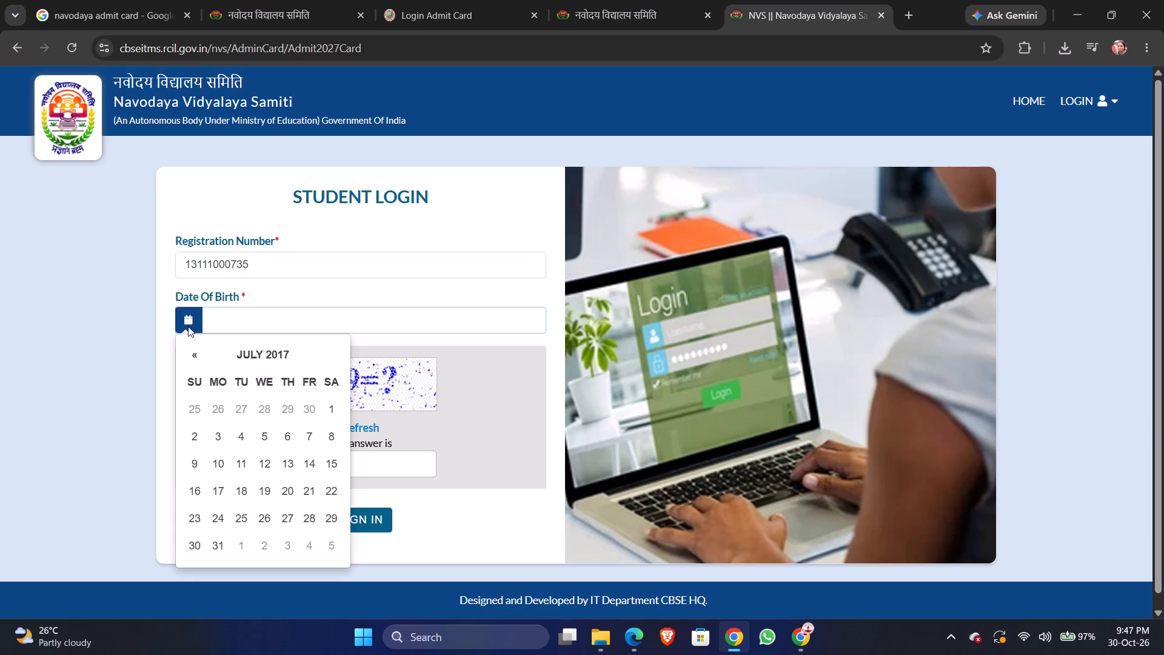
key("alt+Tab")
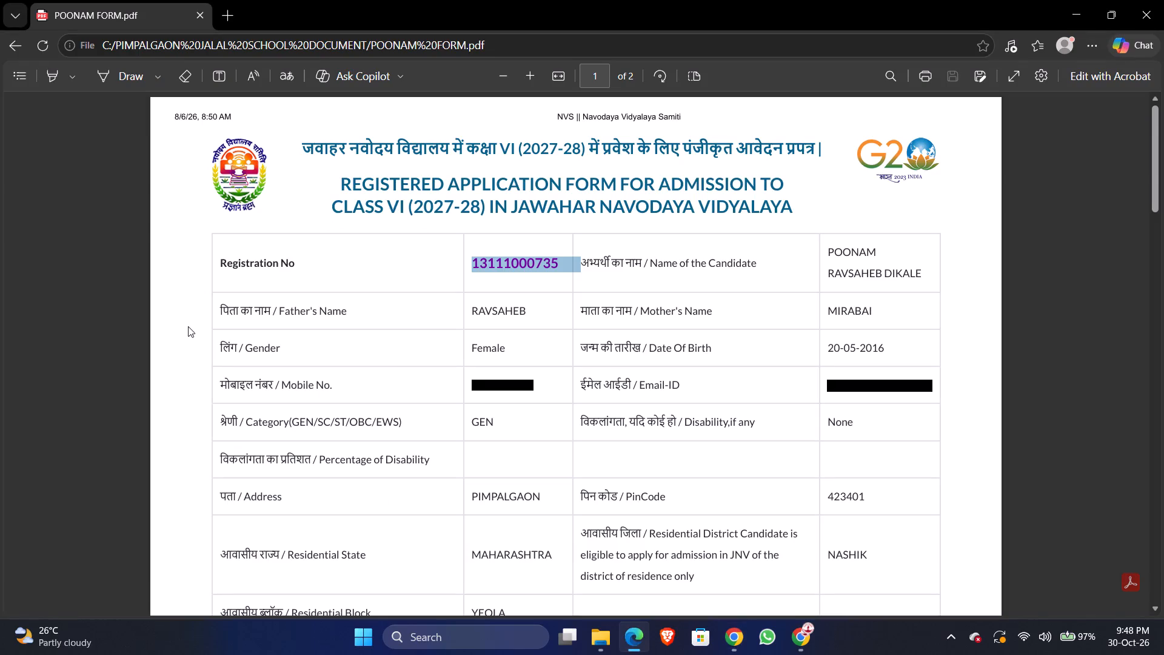
key("alt+Tab")
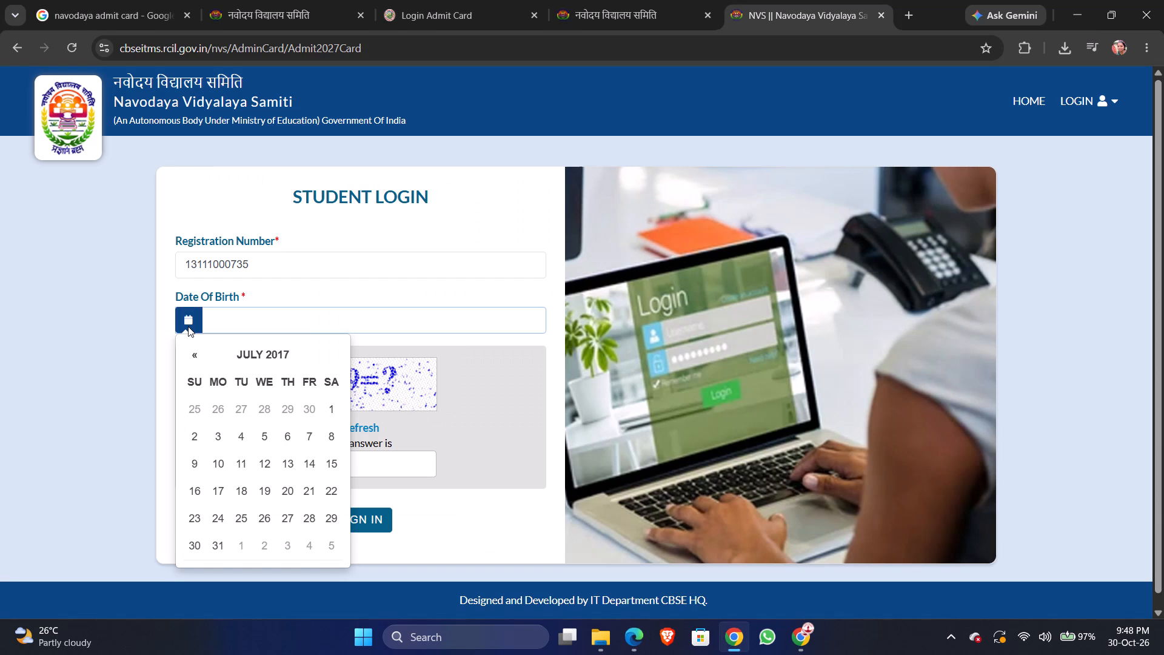
left_click(193, 352)
triple_click(193, 352)
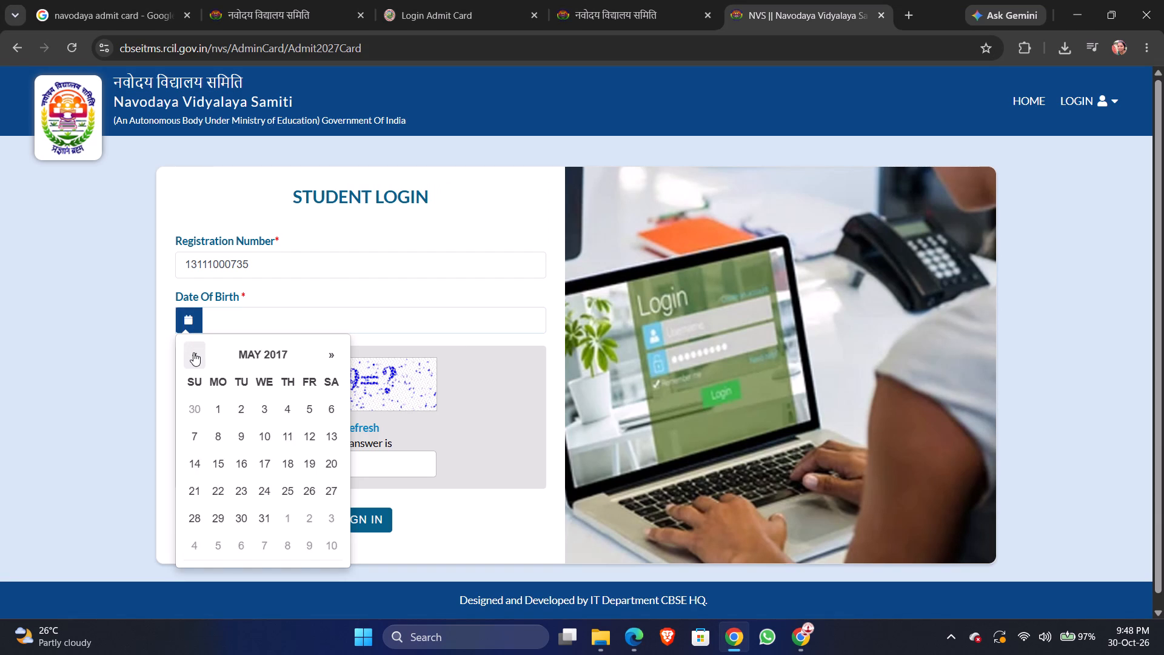
left_click(193, 352)
left_click(193, 352)
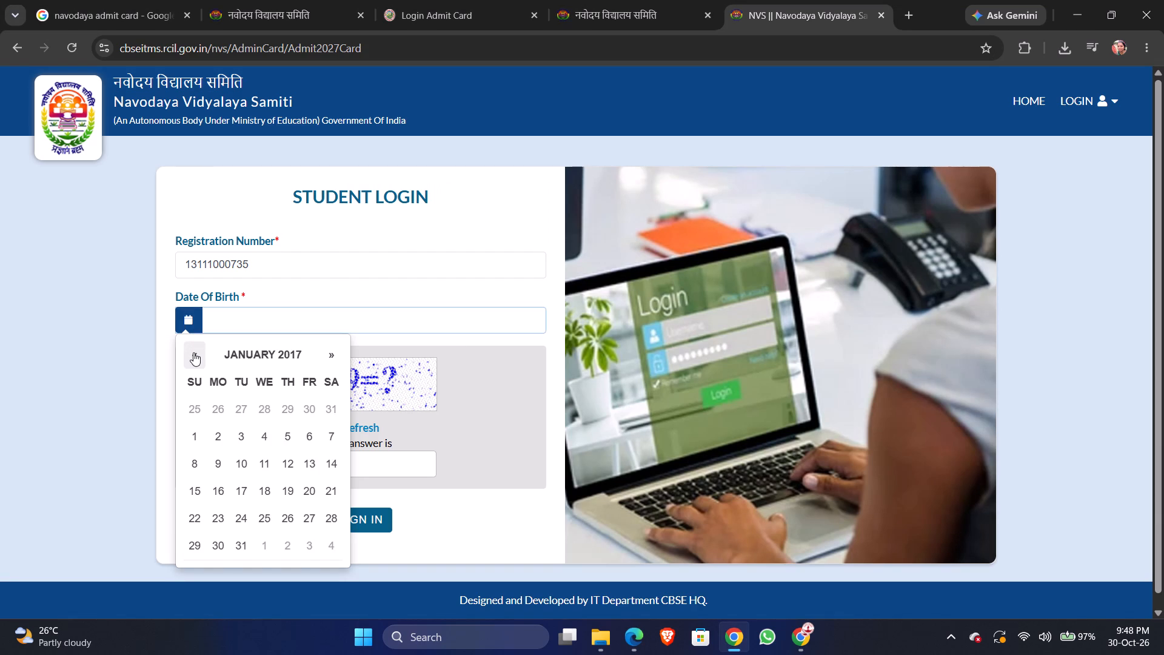
left_click(193, 352)
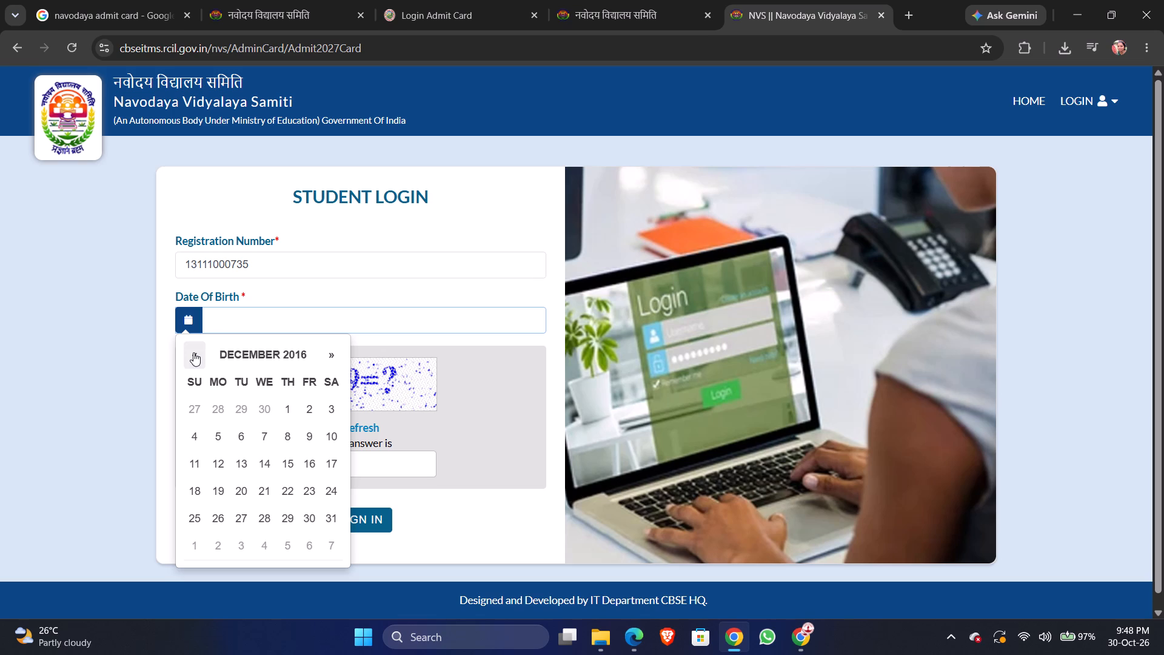
left_click(193, 352)
triple_click(193, 352)
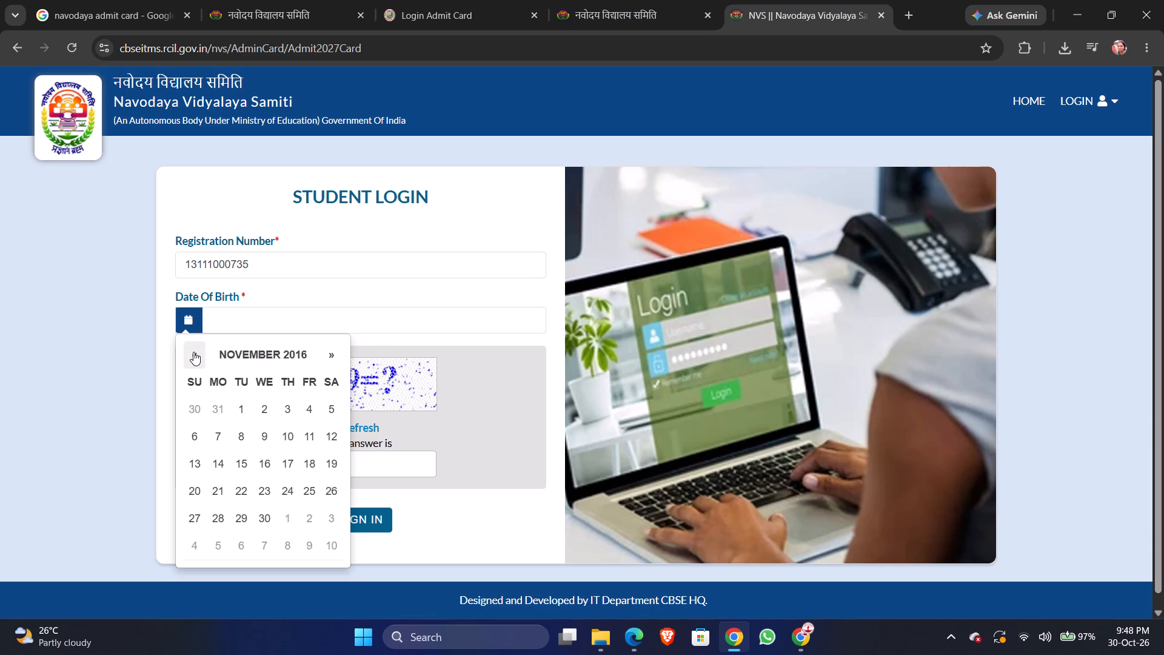
double_click(193, 352)
left_click(193, 352)
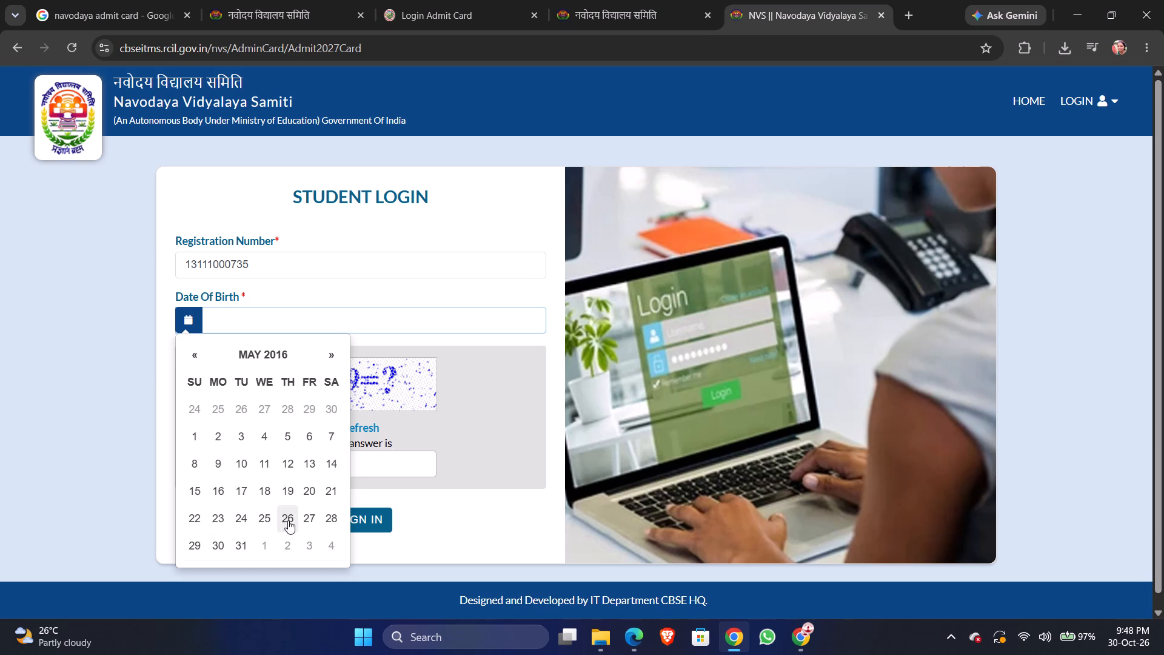
left_click(309, 491)
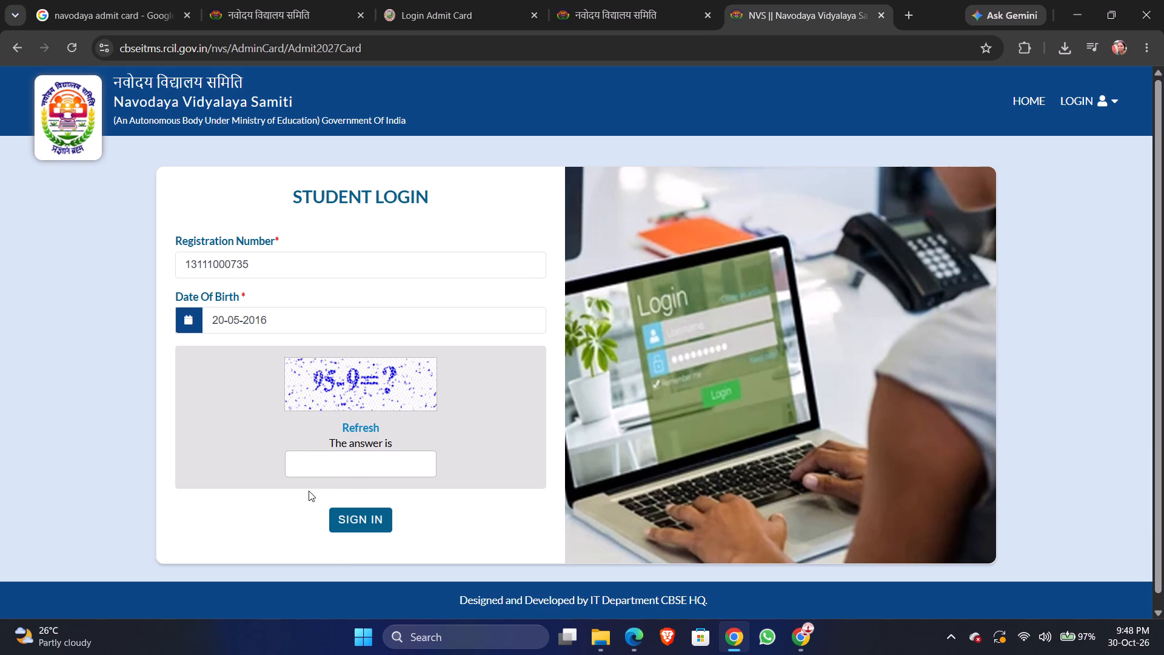
Answer the arithmetic captcha with 86 and sign in to the student login.
left_click(352, 459)
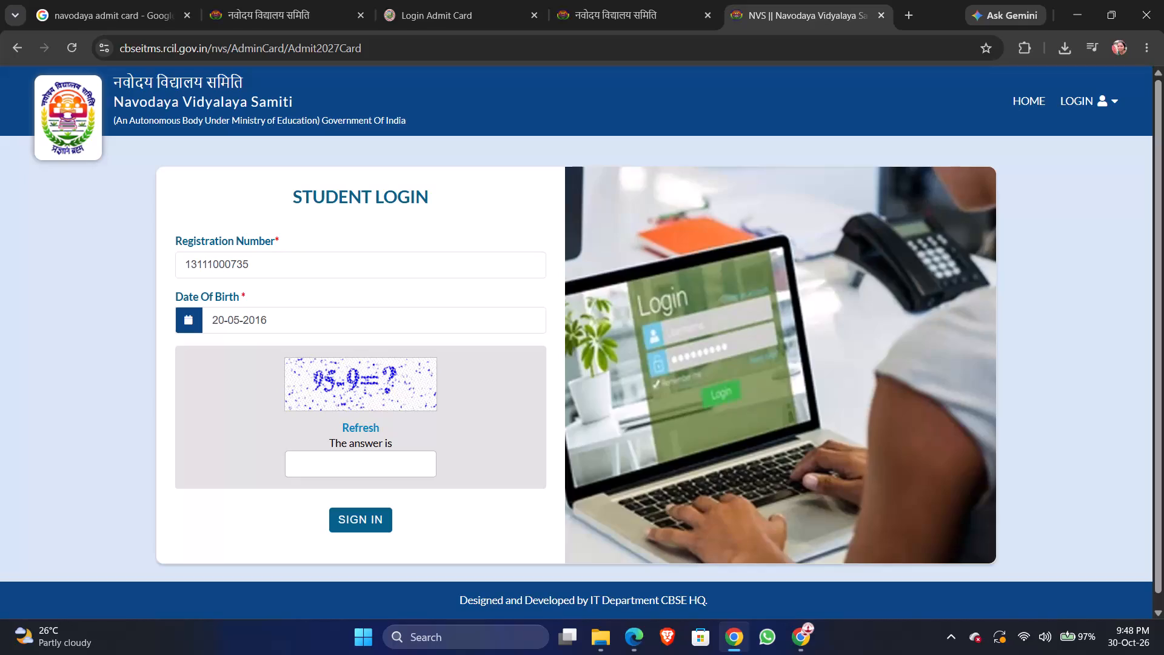
key("8")
key("6")
left_click(372, 522)
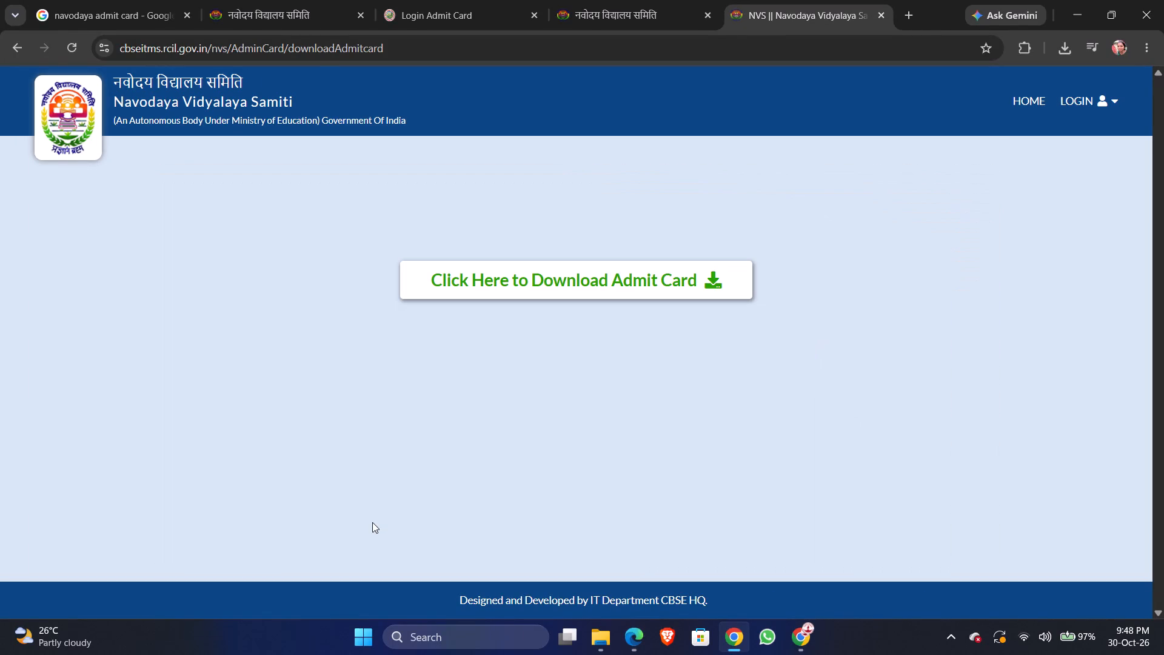
Download the second candidate's admit card PDF.
left_click(648, 284)
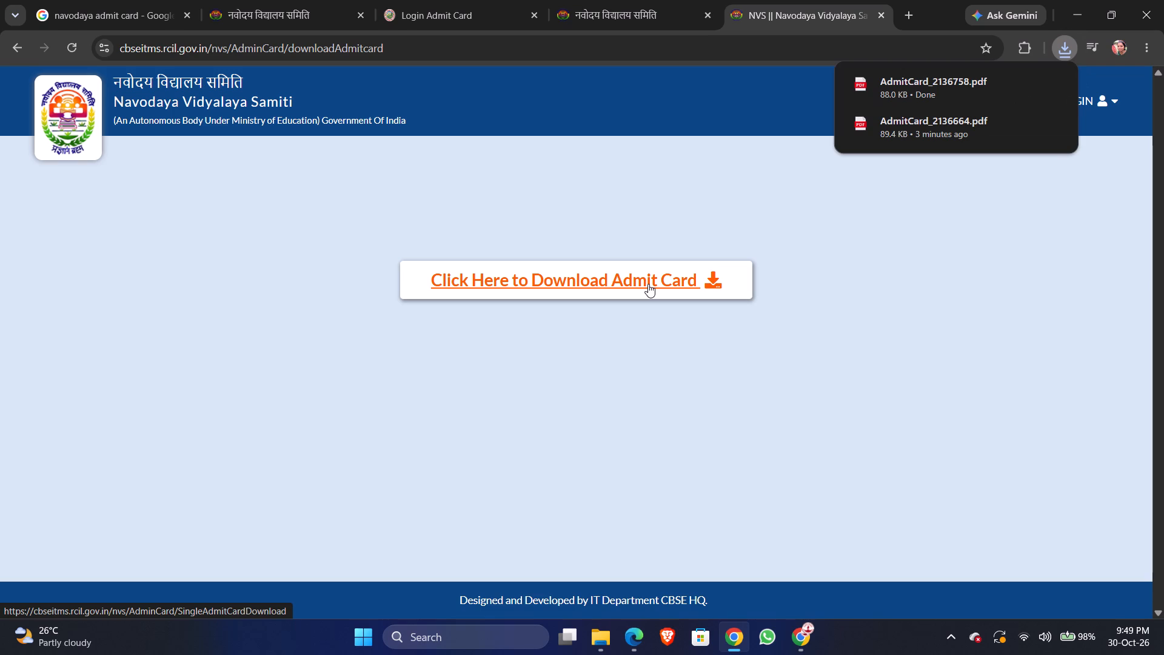
left_click(813, 362)
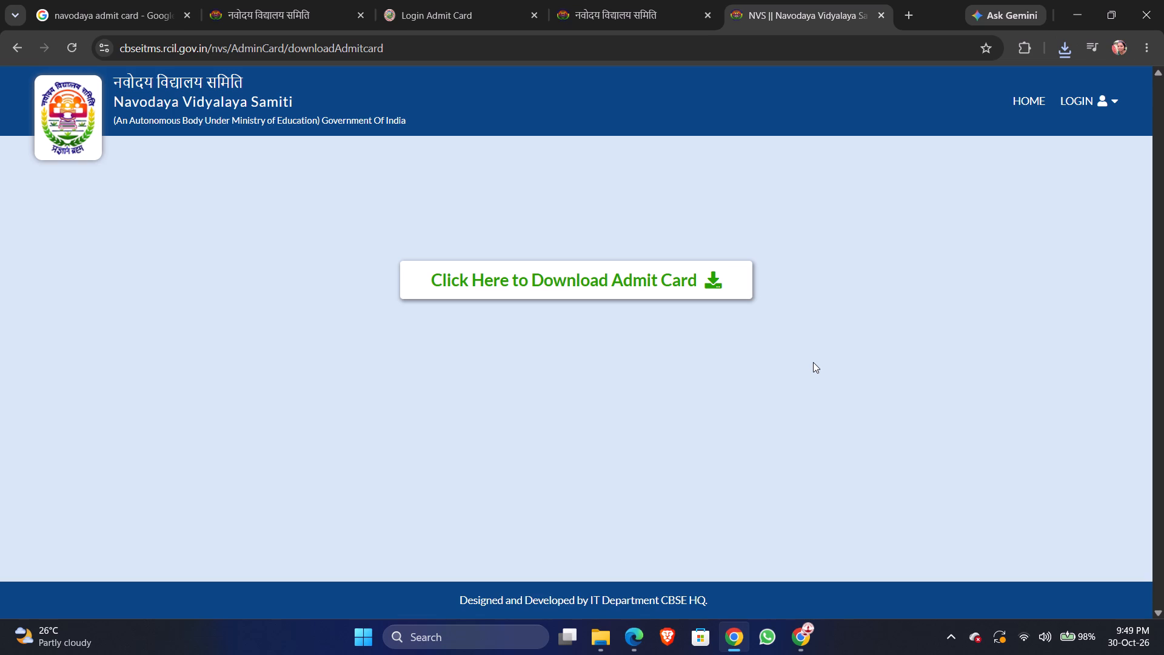
Log out of the second candidate's session and close the admit card site's browser tab.
left_click(1101, 96)
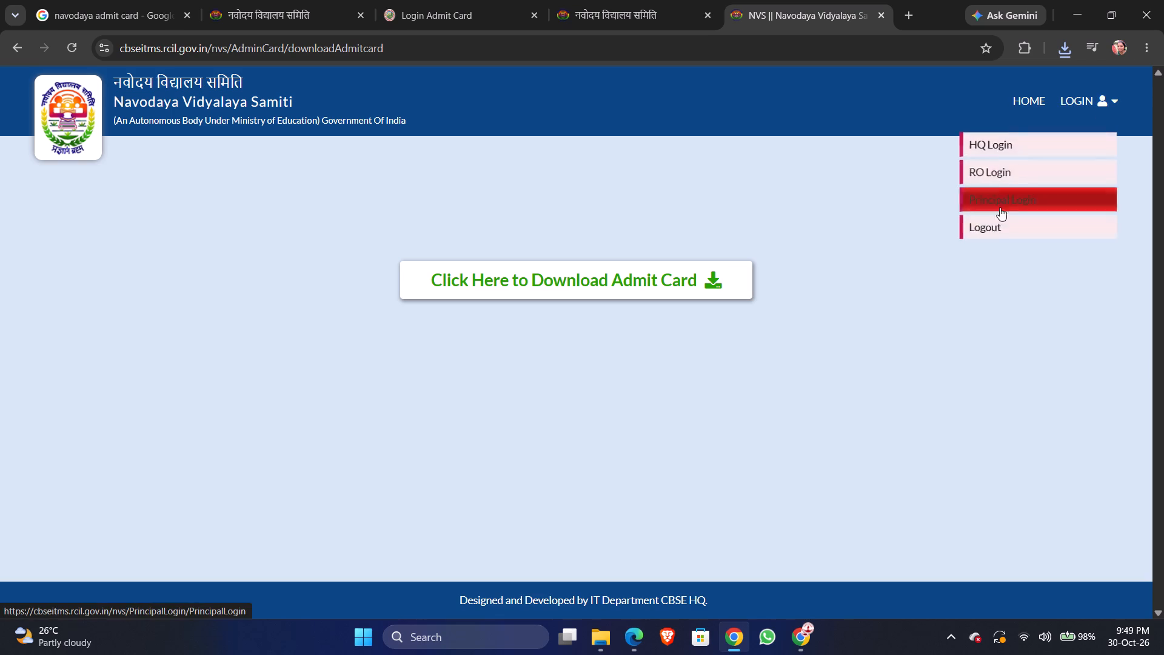
left_click(990, 235)
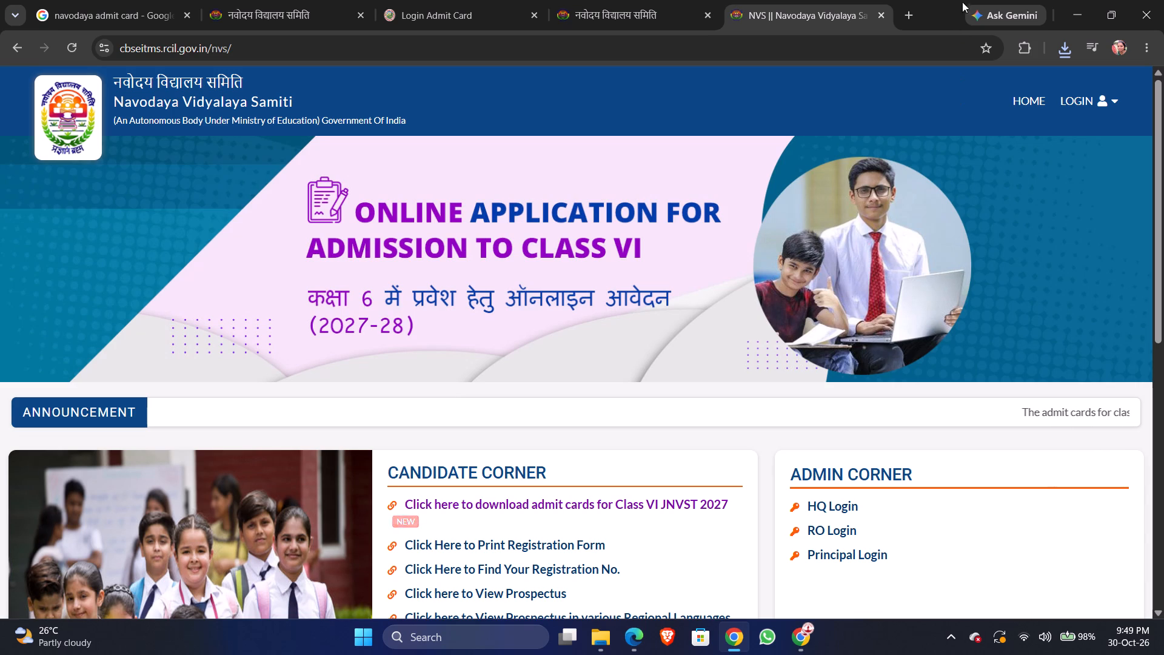
left_click(880, 20)
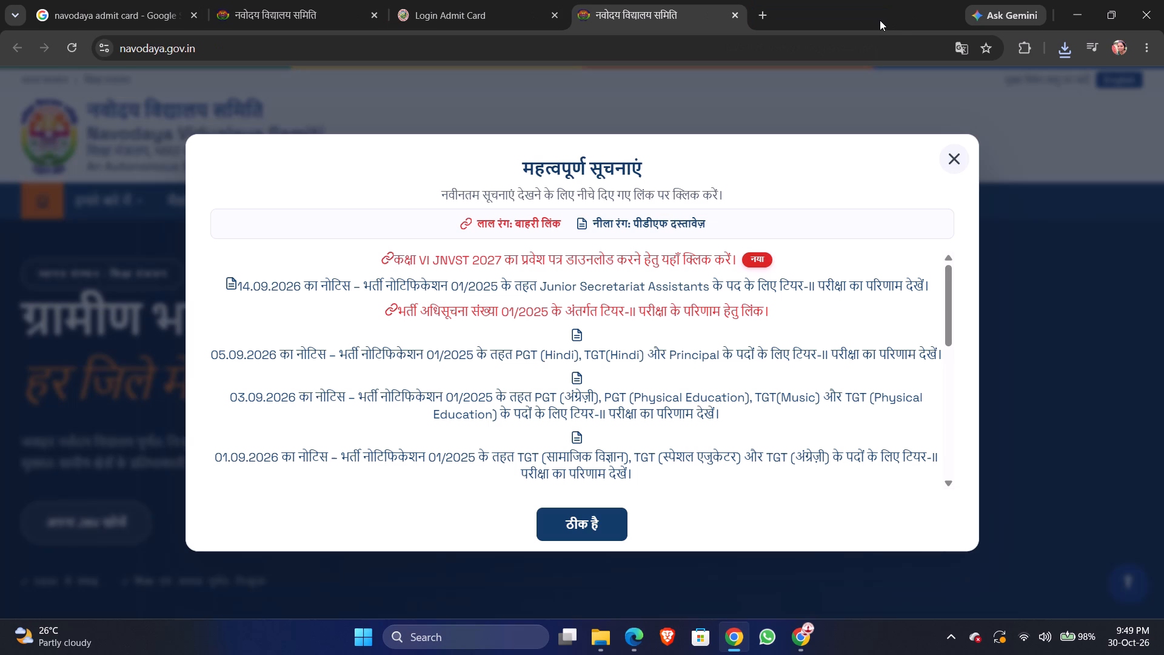
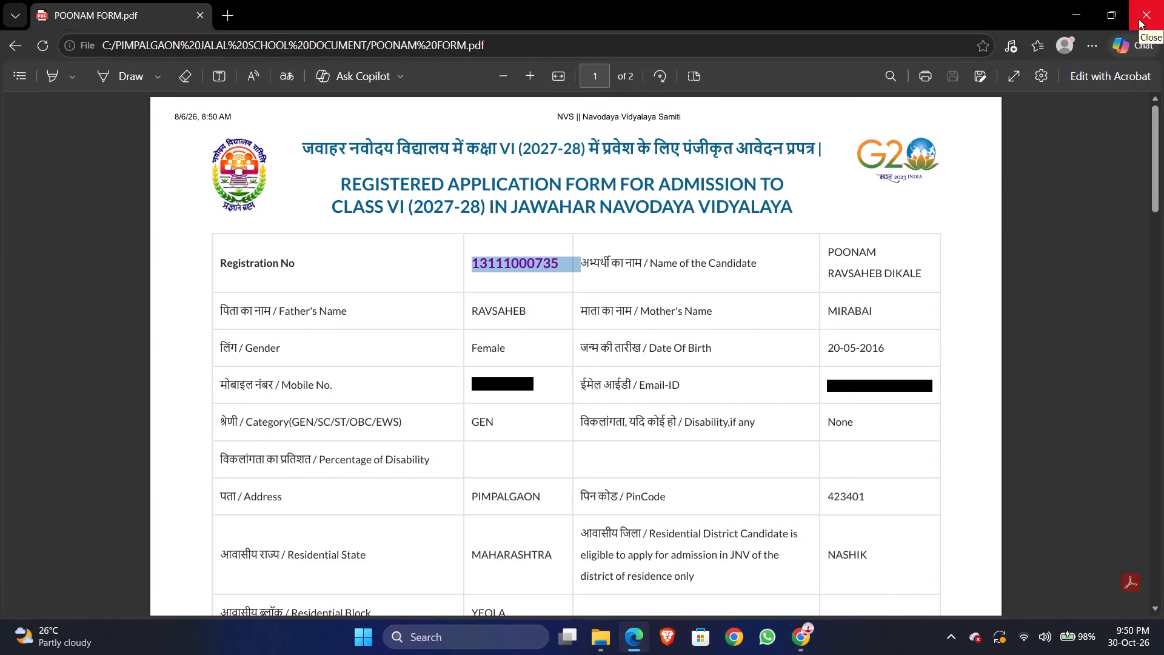
Close the second candidate's application form PDF in Edge and return to the school document folder.
left_click(1139, 19)
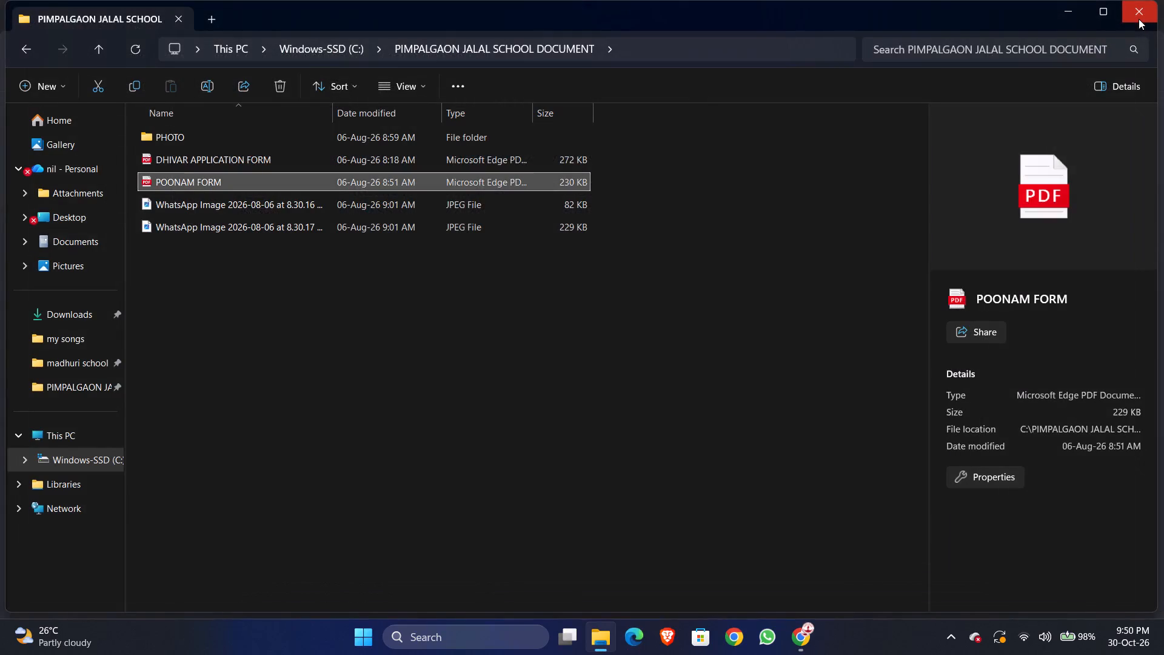
left_click(500, 329)
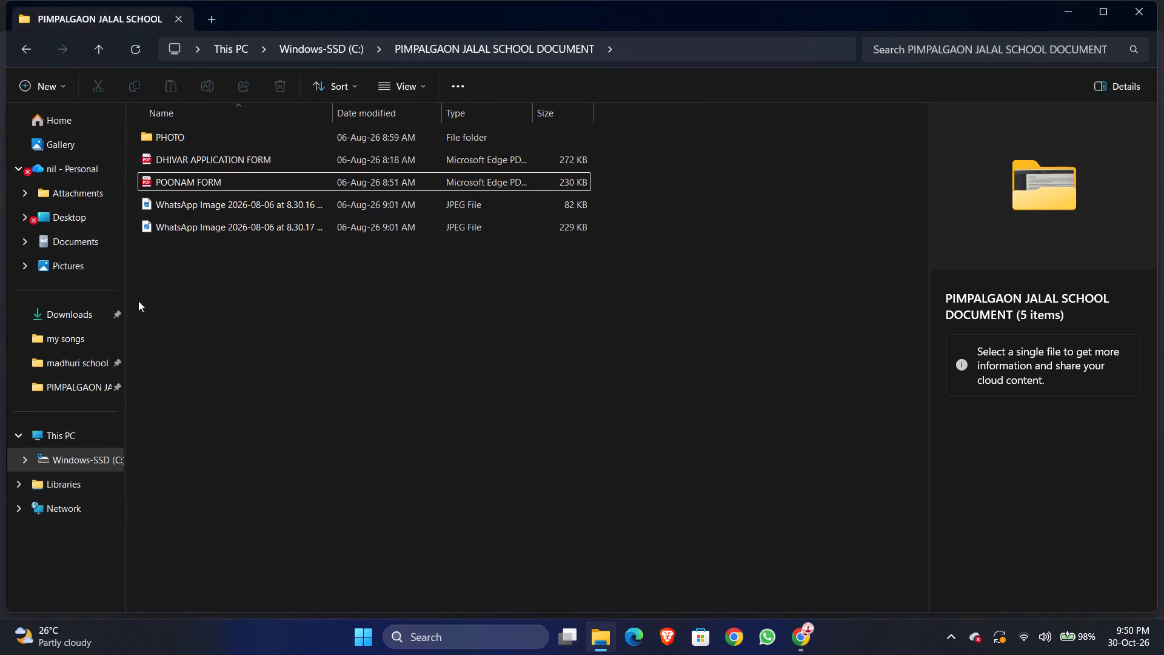
Open the Downloads folder in File Explorer and select the most recently downloaded admit card PDF.
left_click(70, 310)
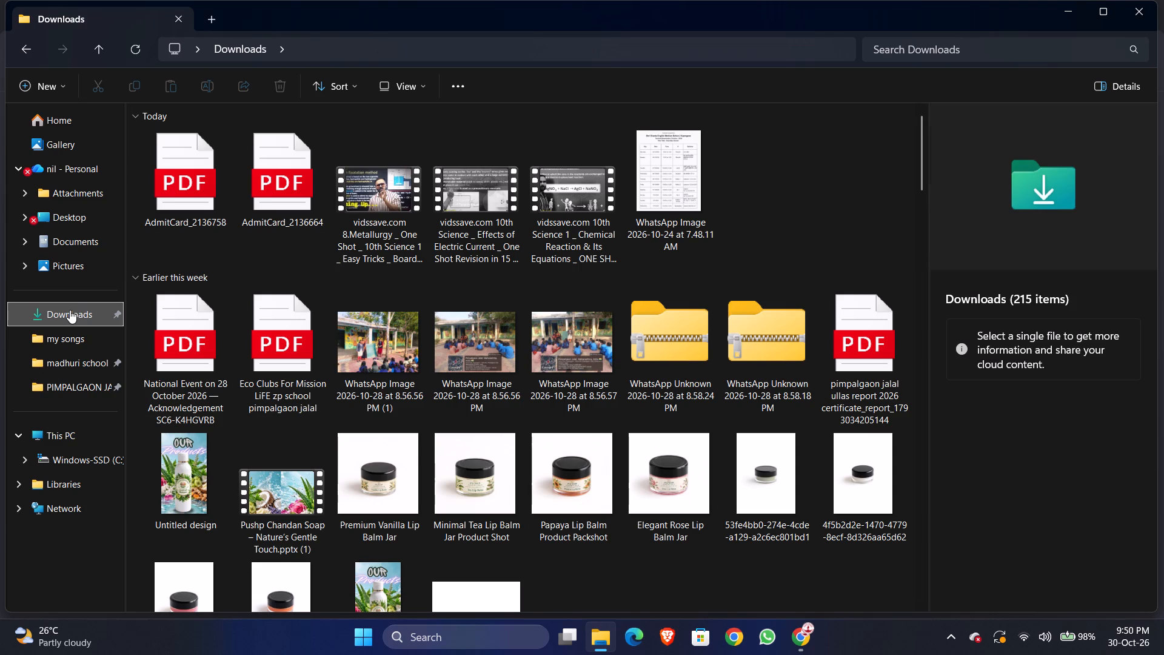
left_click(277, 241)
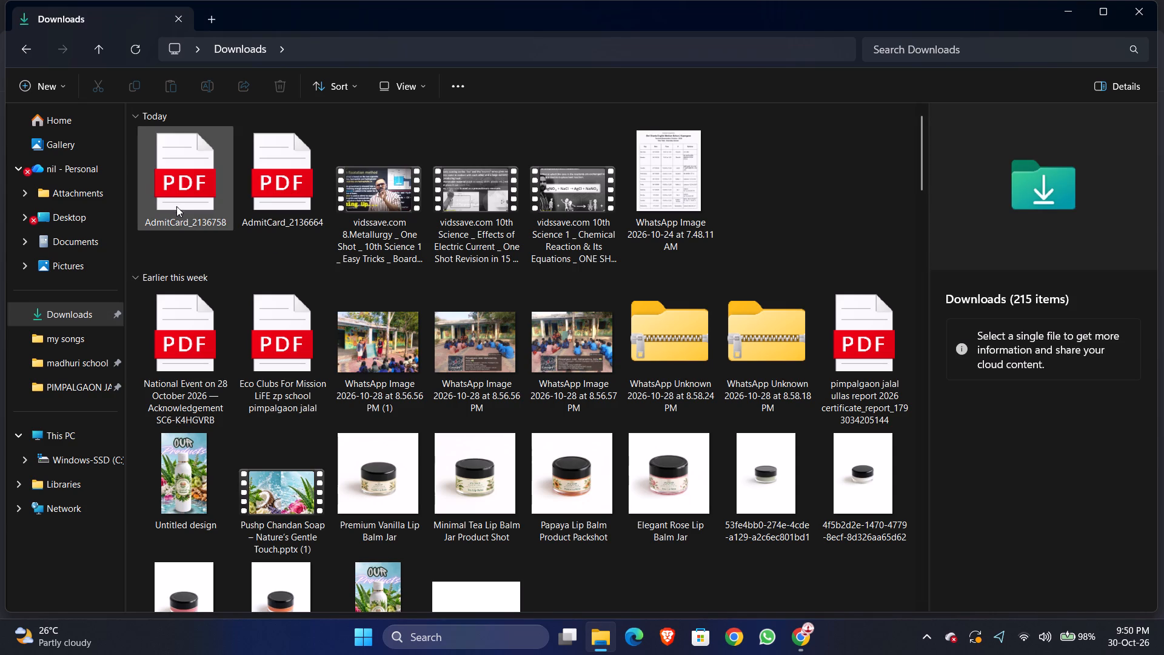
left_click(170, 200)
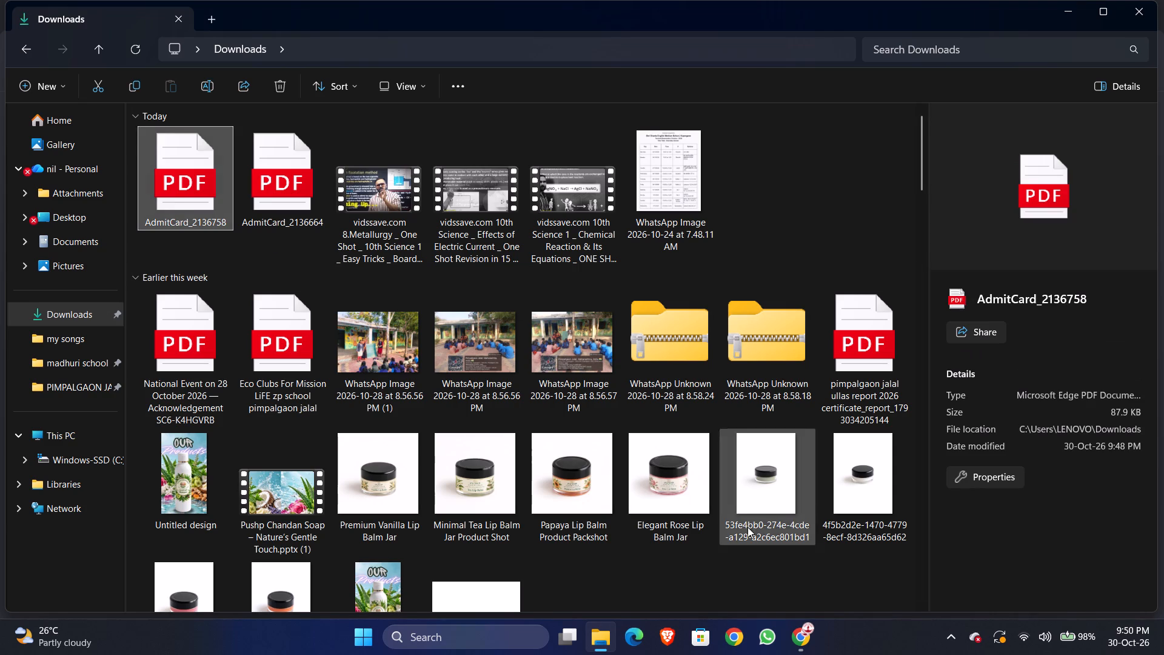
Switch to Google Chrome and activate the Google search box on the new tab page.
left_click(727, 636)
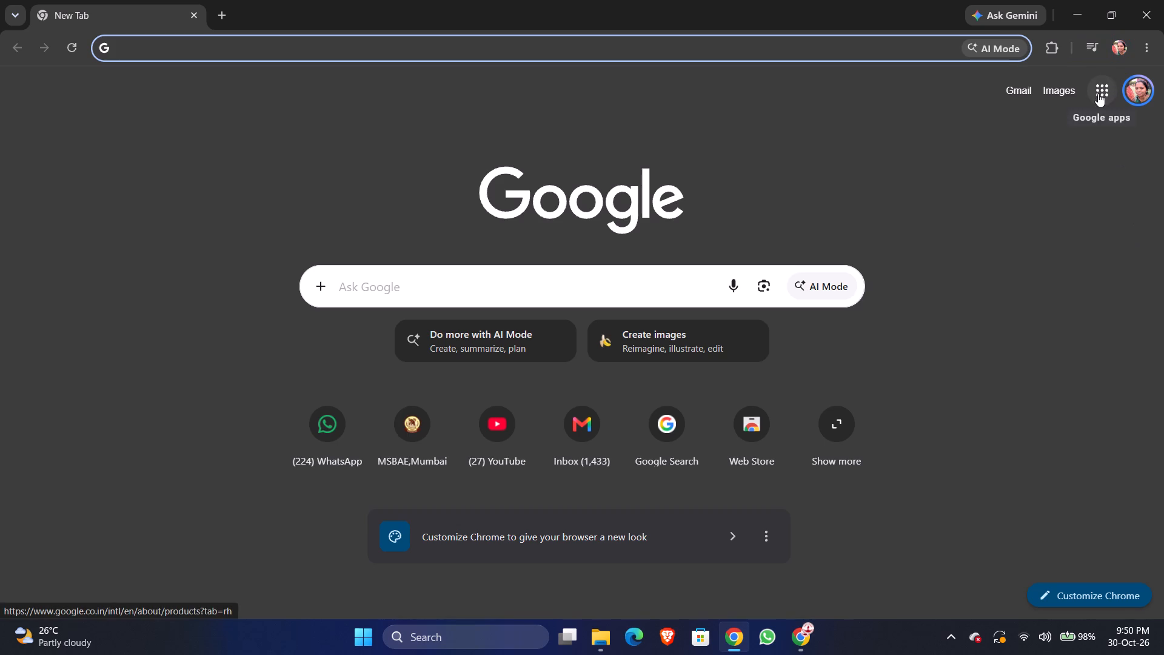
left_click(610, 292)
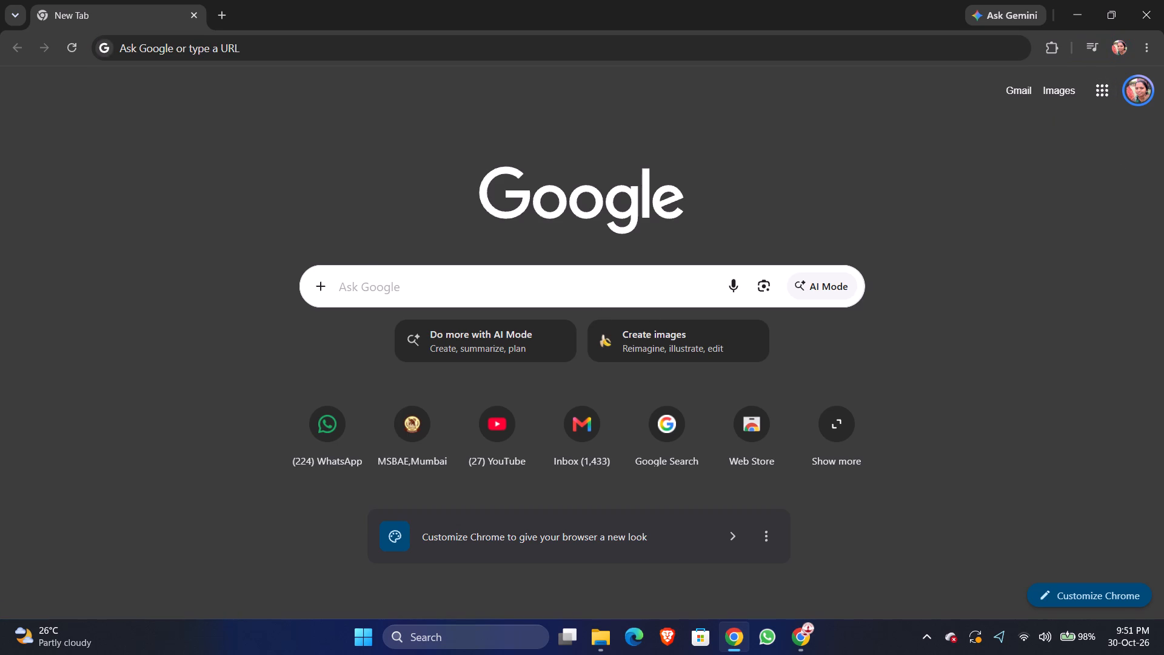
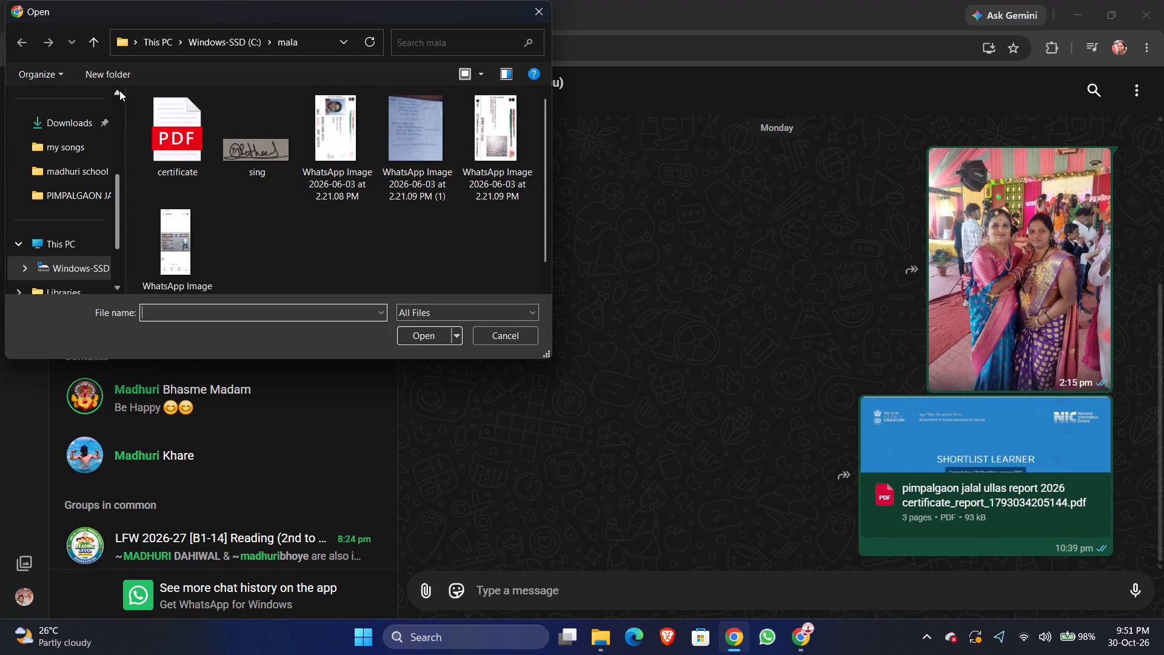
Browse to the Downloads folder in the file chooser to attach the admit card PDFs to the WhatsApp chat.
left_click(85, 121)
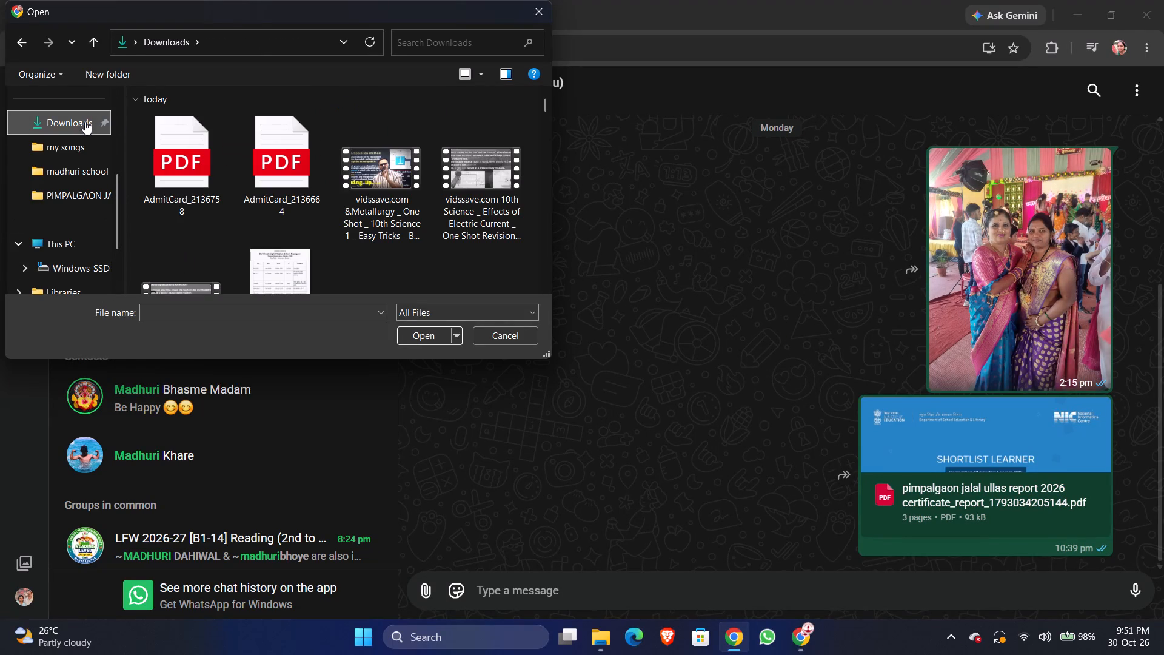
left_click(231, 237)
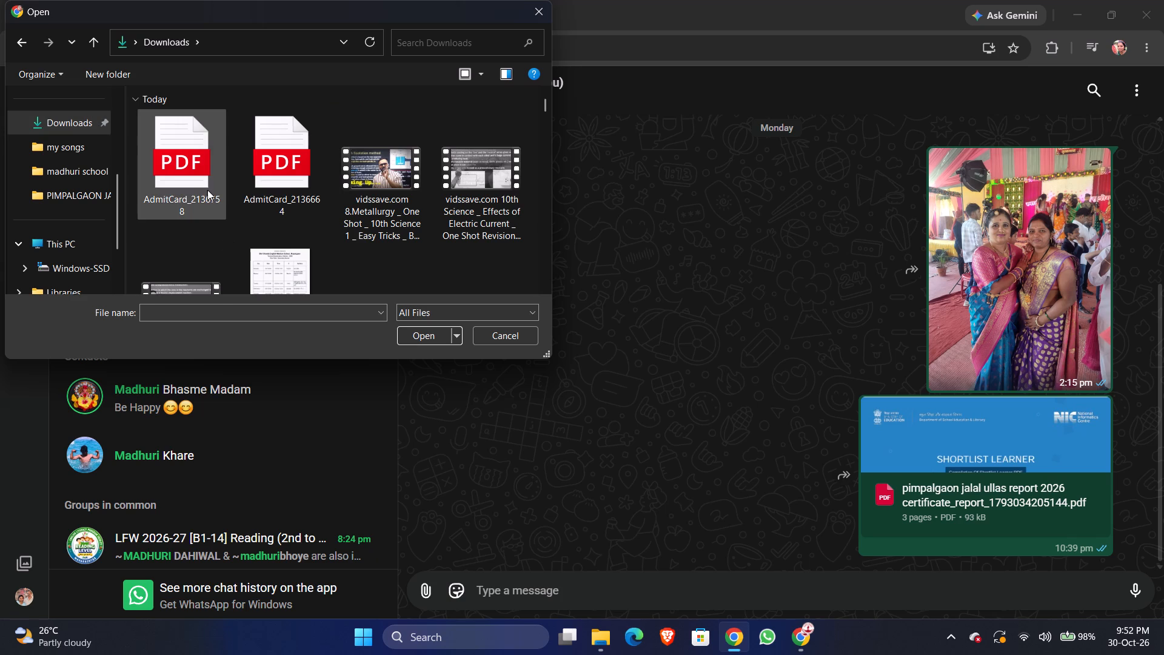
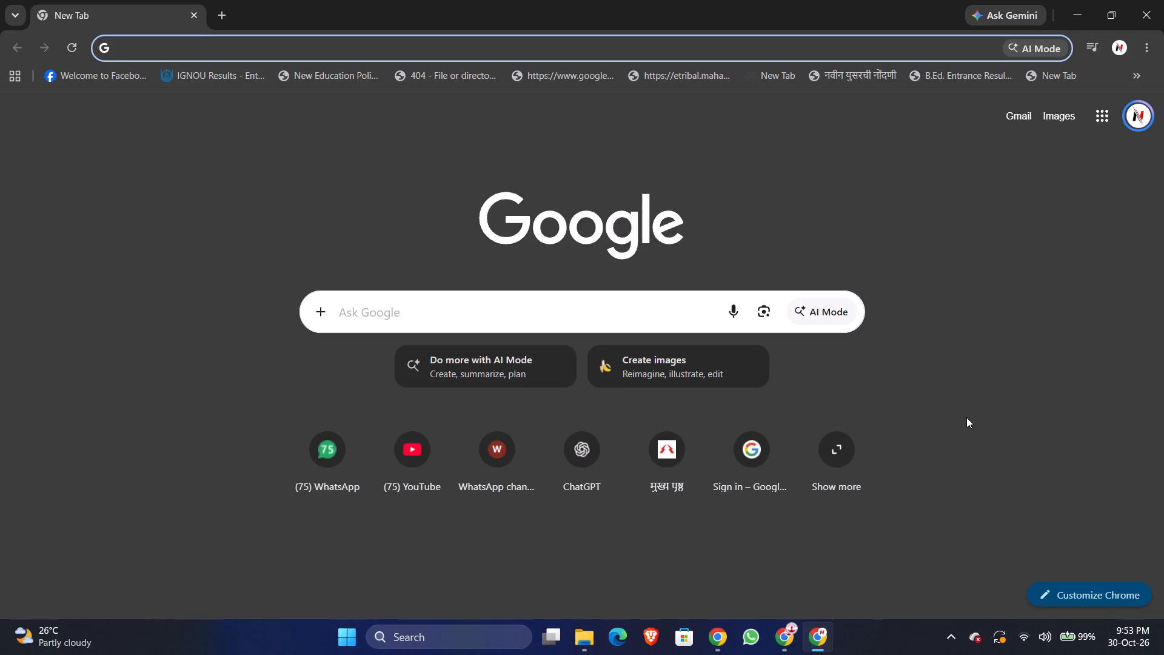
Start a Google search in Chrome by entering "nov" as the beginning of the query.
left_click(700, 308)
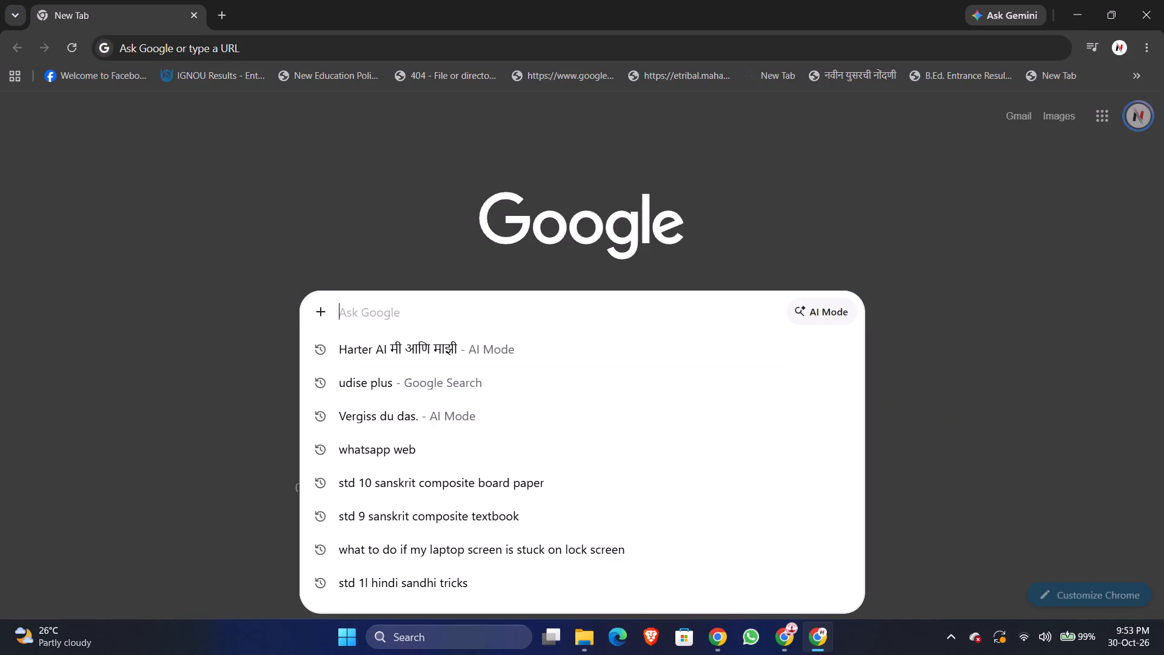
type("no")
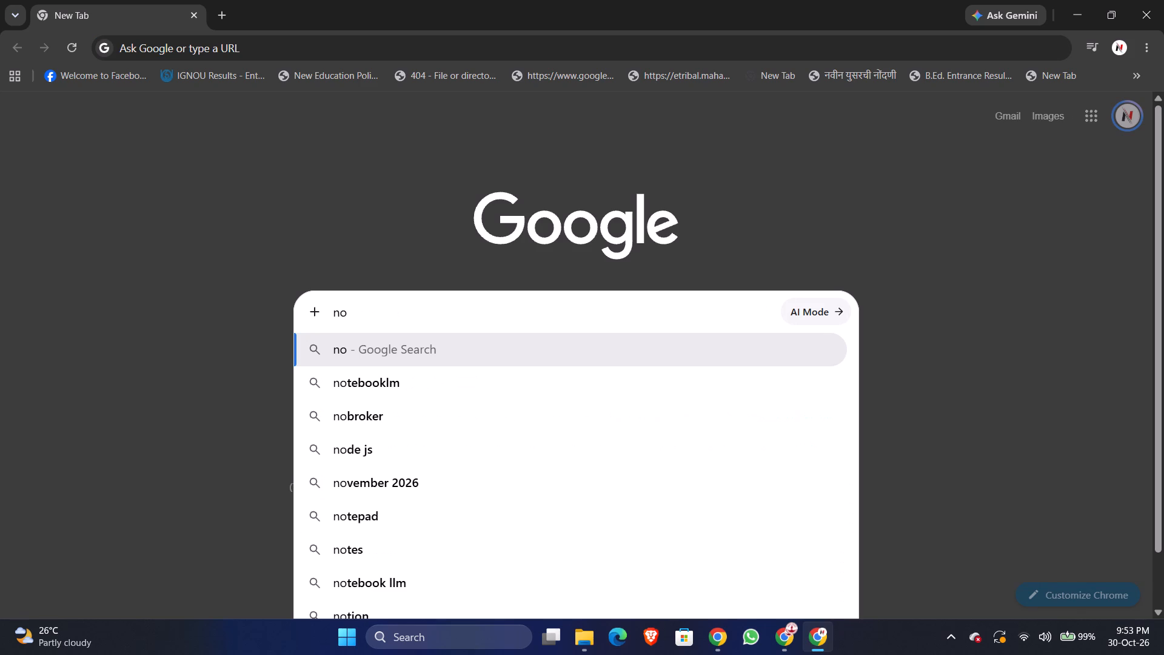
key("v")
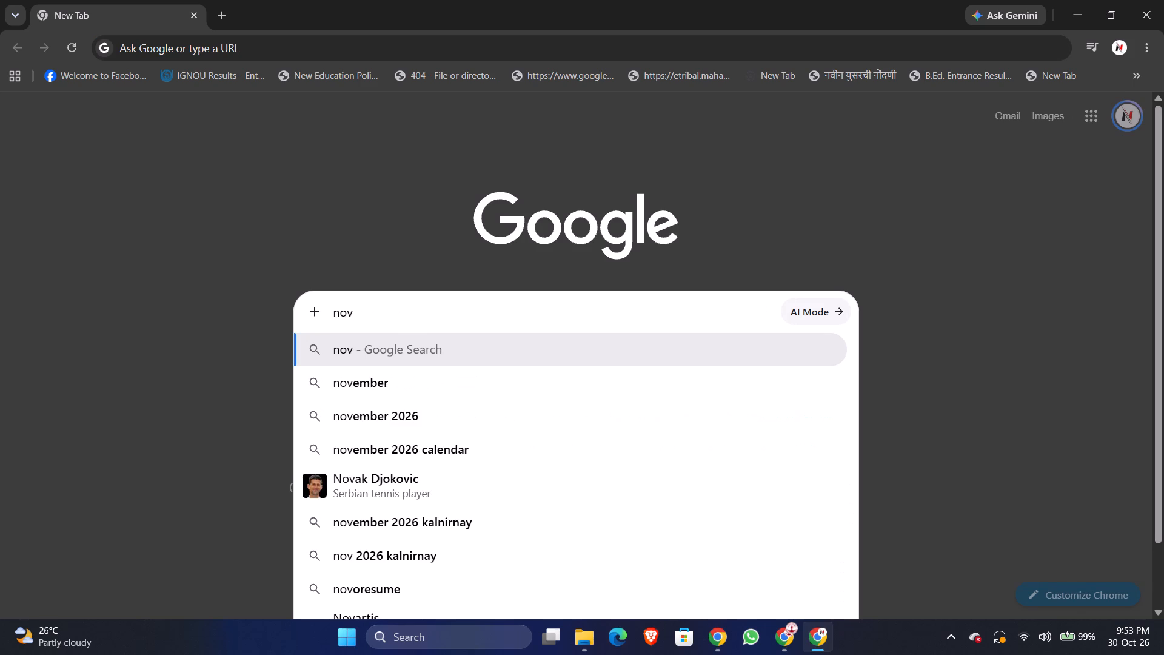
Extend the query to "novad" and run the suggested Google search for "navodaya vidyalaya".
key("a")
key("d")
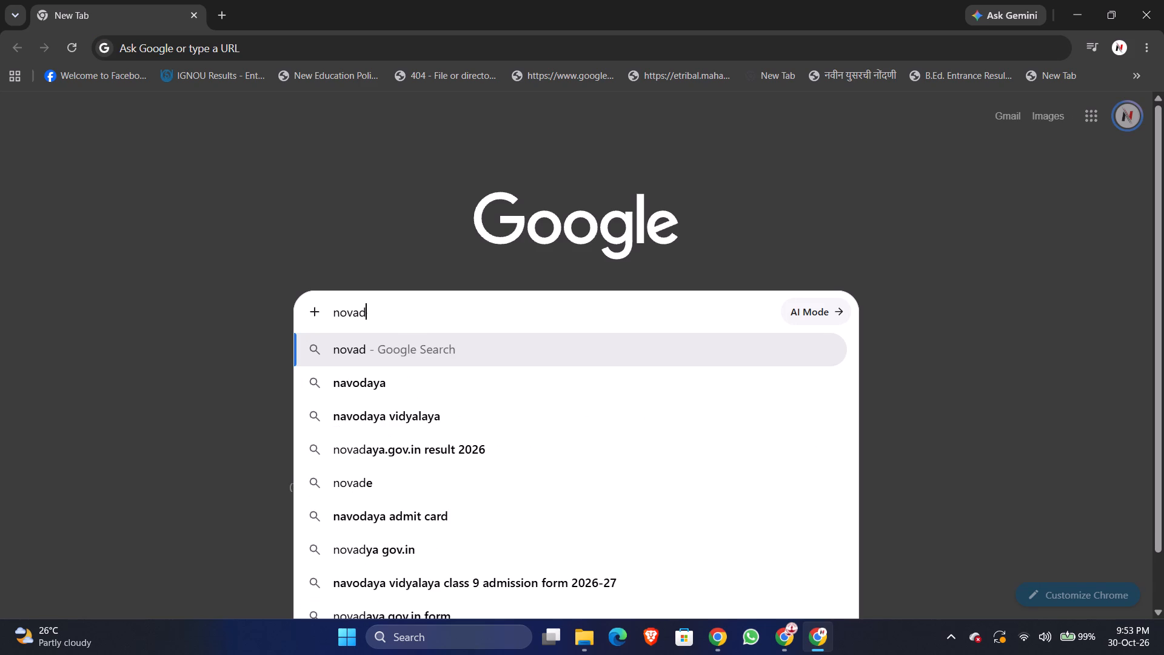
left_click(532, 428)
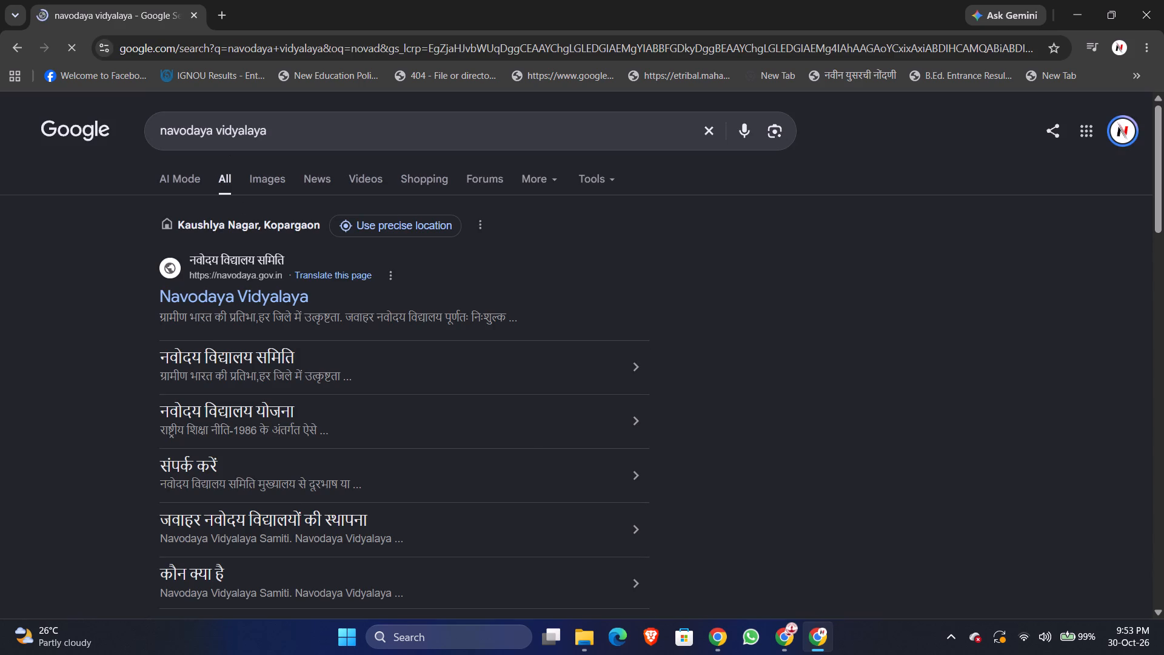
Select the query text "navodaya vidyalaya" in the search box of the Google results page.
left_click(299, 130)
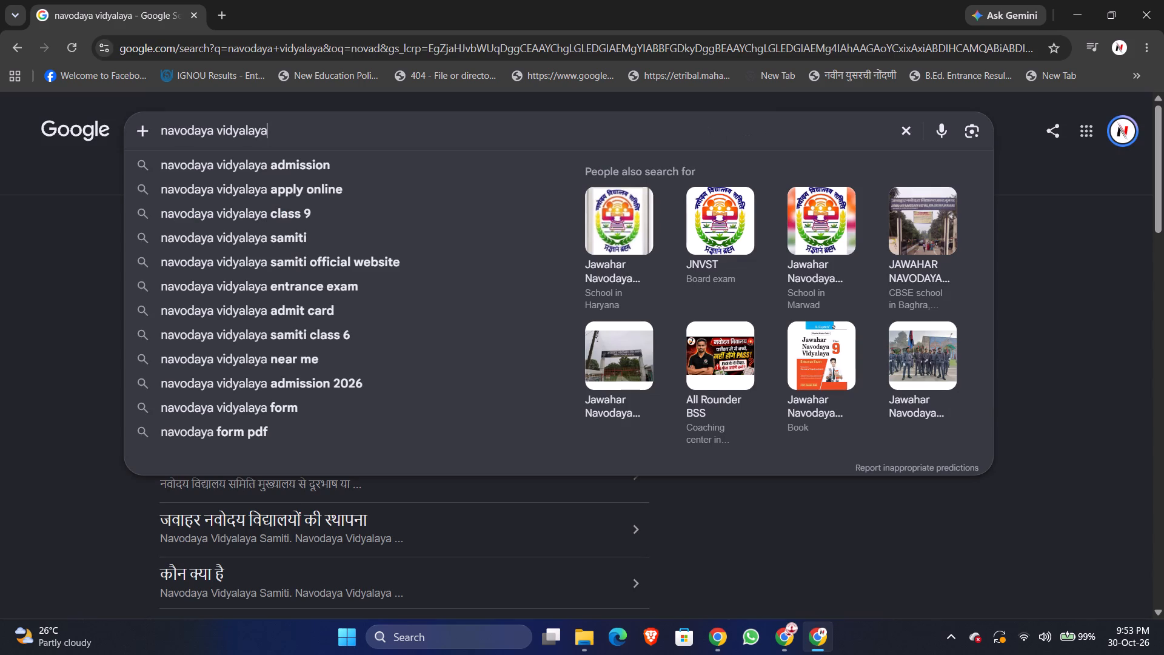
key("shift+Left")
key("shift+Left")
key("shift+Left")
key("shift+Left")
key("shift+Left")
key("shift+Left")
key("shift+Left")
key("shift+Left")
key("shift+Left")
key("shift+Left")
key("shift+Left")
key("shift+Left")
key("shift+Left")
key("shift+Left")
key("shift+Left")
key("shift+Left")
key("shift+Left")
key("shift+Left")
key("shift+Left")
key("shift+Left")
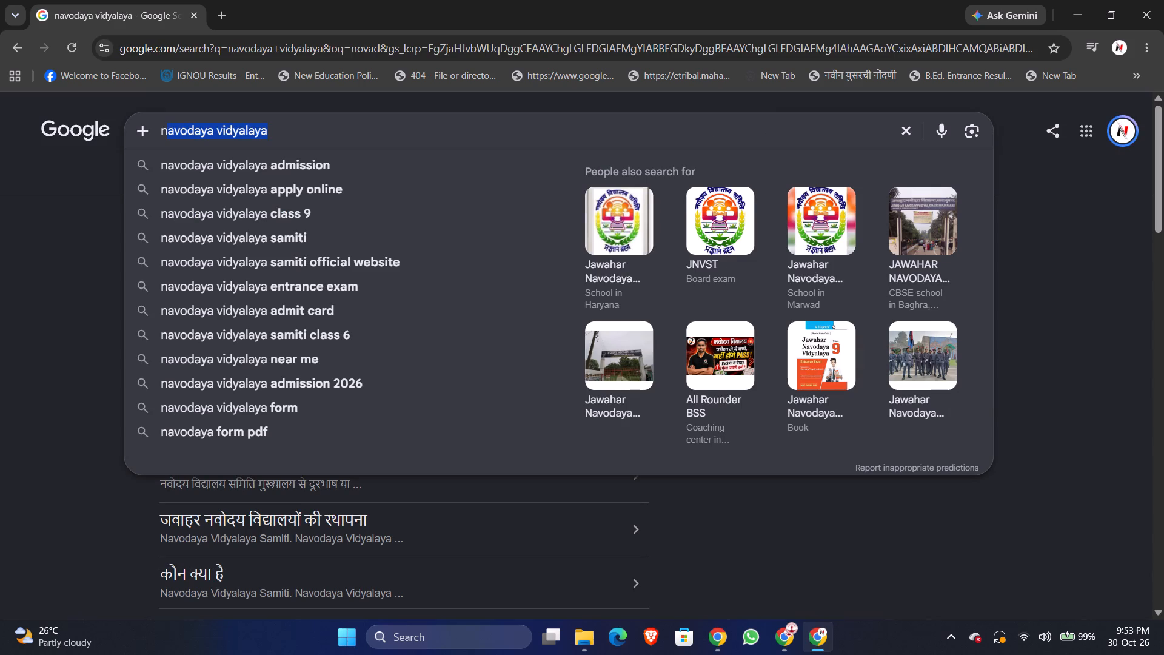
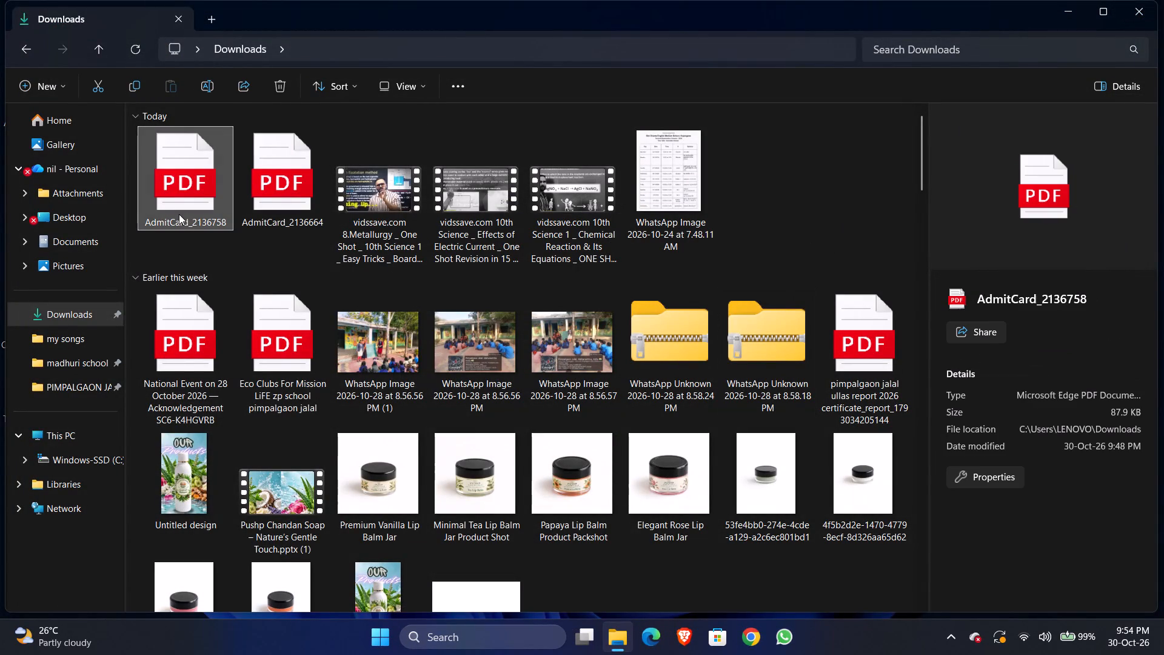
Move both admit card PDFs from Downloads into the PIMPALGAON JALAL SCHOOL DOCUMENT folder on the Windows-SSD (C:) drive.
key("shift+Right")
key("ctrl+x")
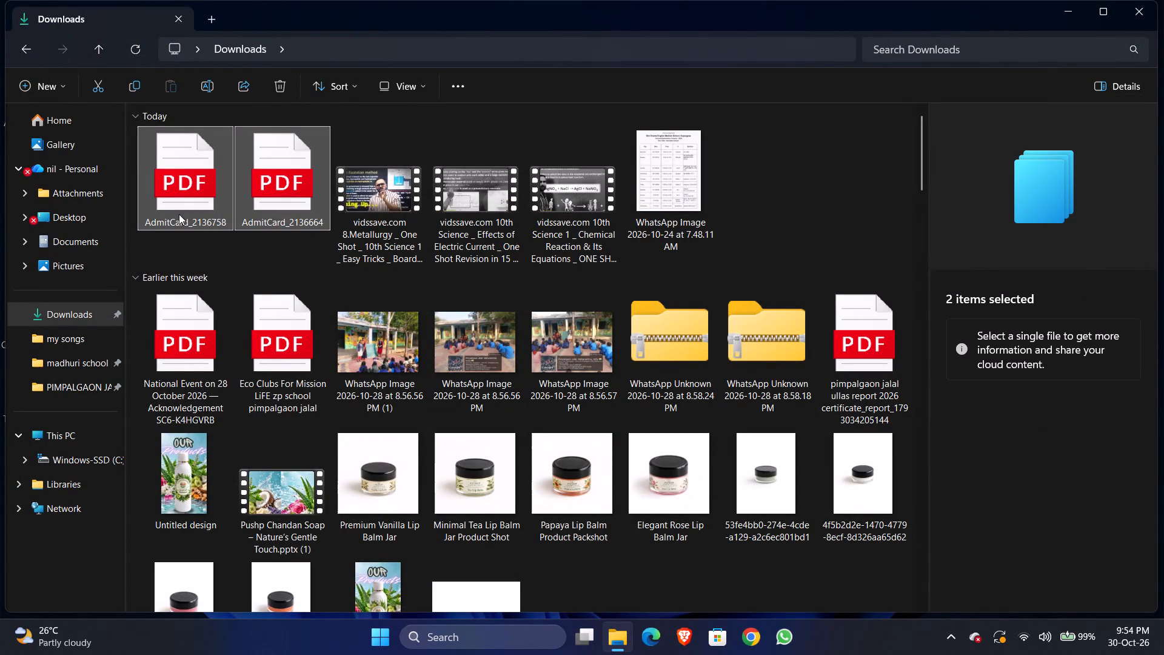
left_click(81, 455)
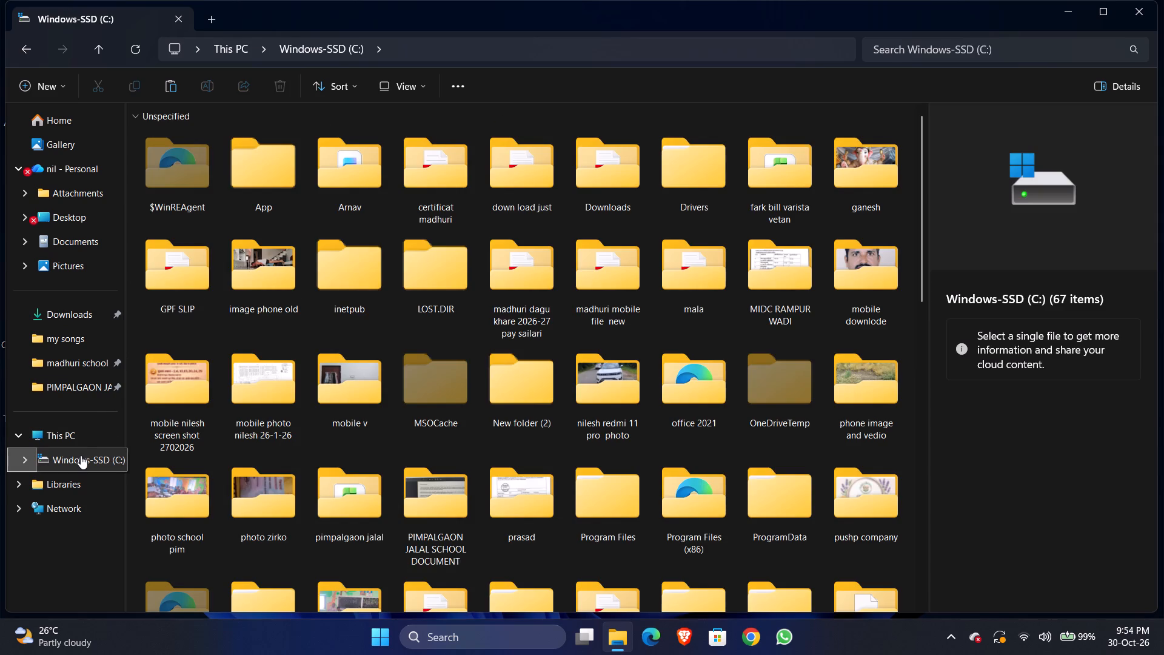
double_click(457, 537)
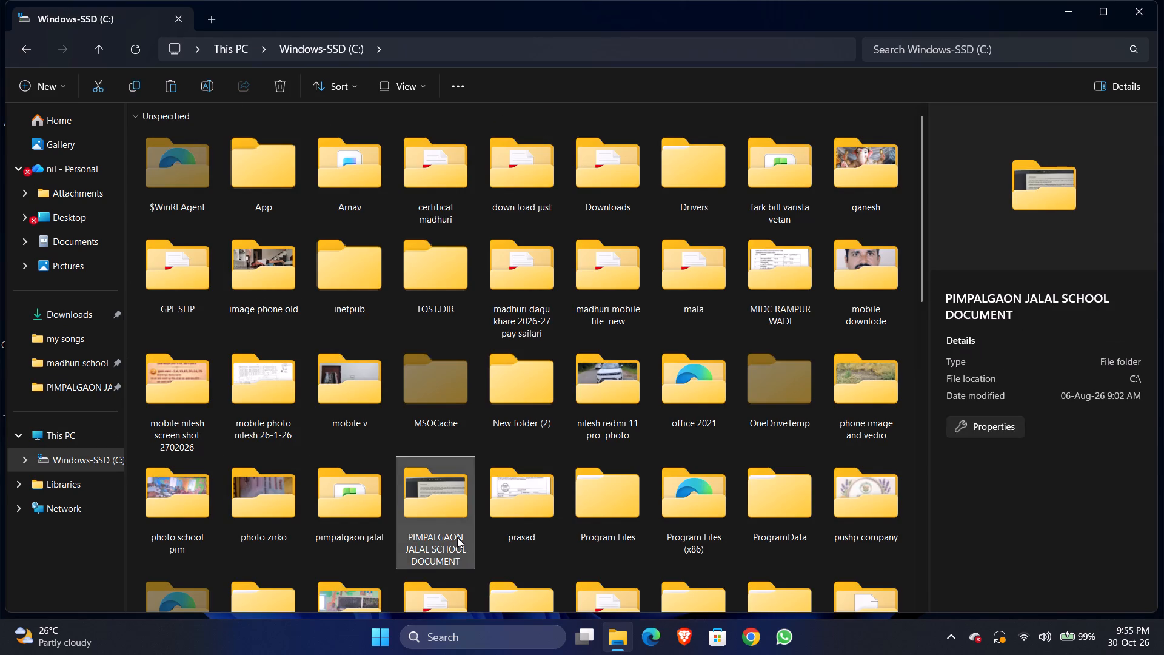
left_click(223, 287)
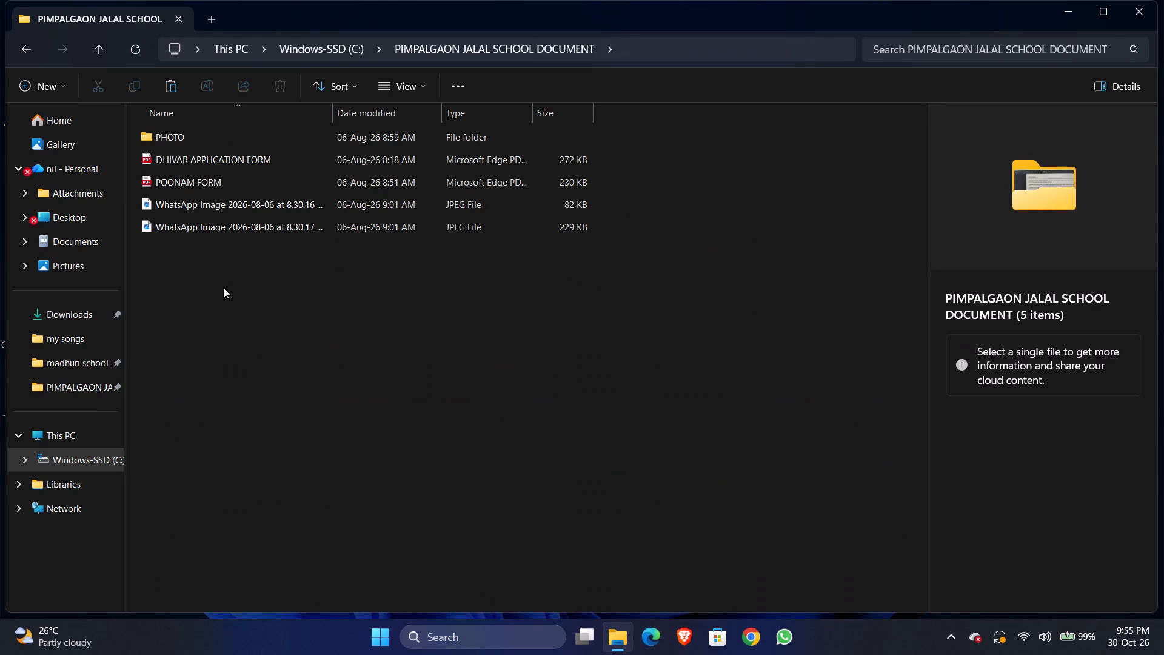
key("ctrl+v")
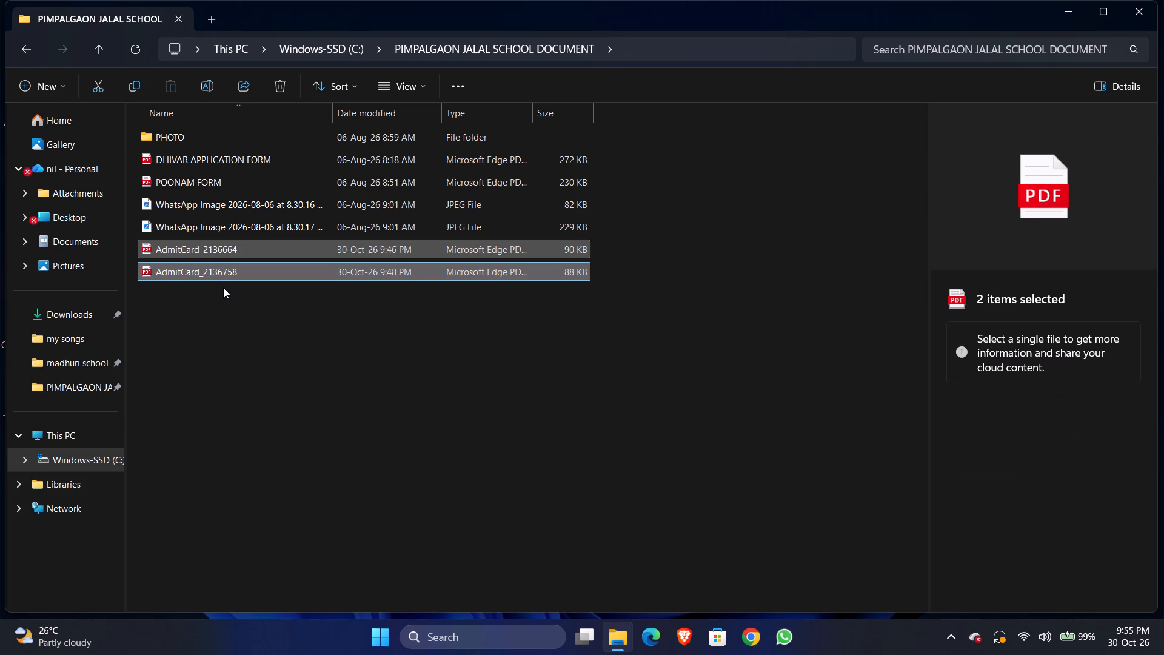
Deselect the two admit card PDFs, close the PIMPALGAON JALAL SCHOOL DOCUMENT folder window and clear the desktop icon selection.
left_click(223, 287)
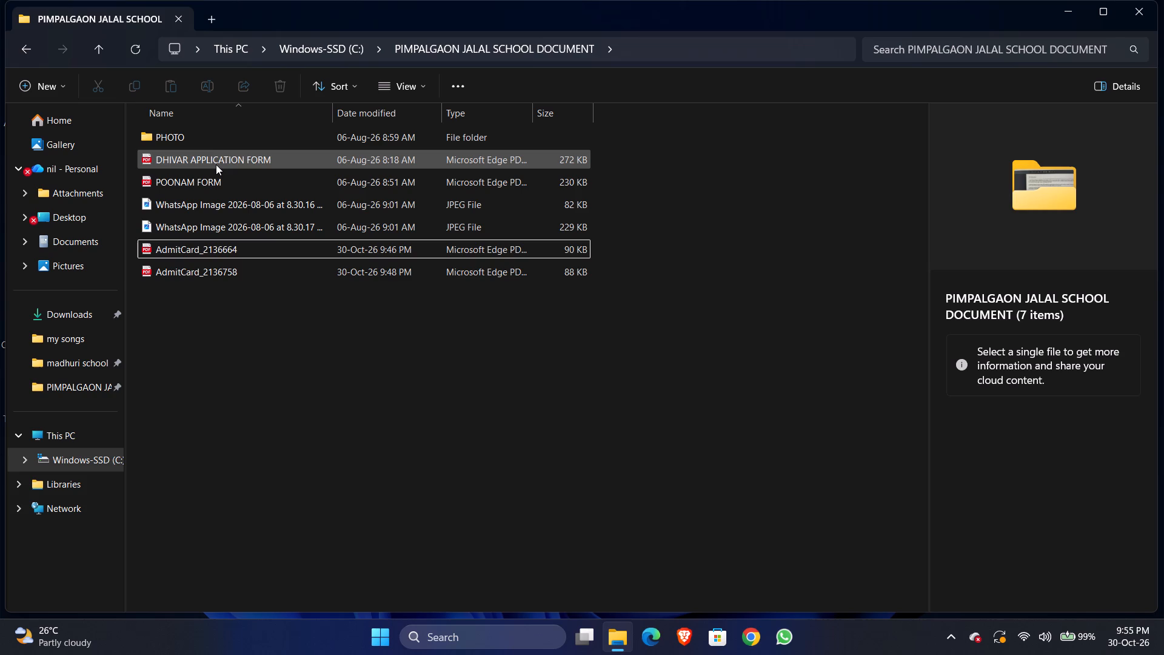
left_click(1136, 21)
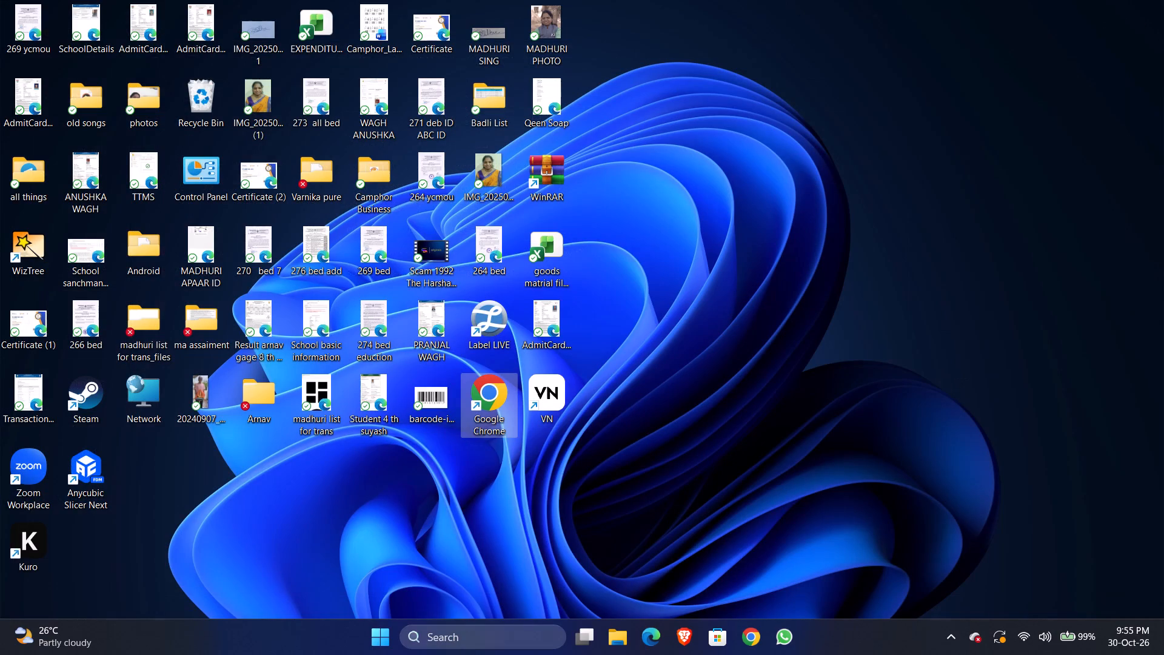
left_click(544, 581)
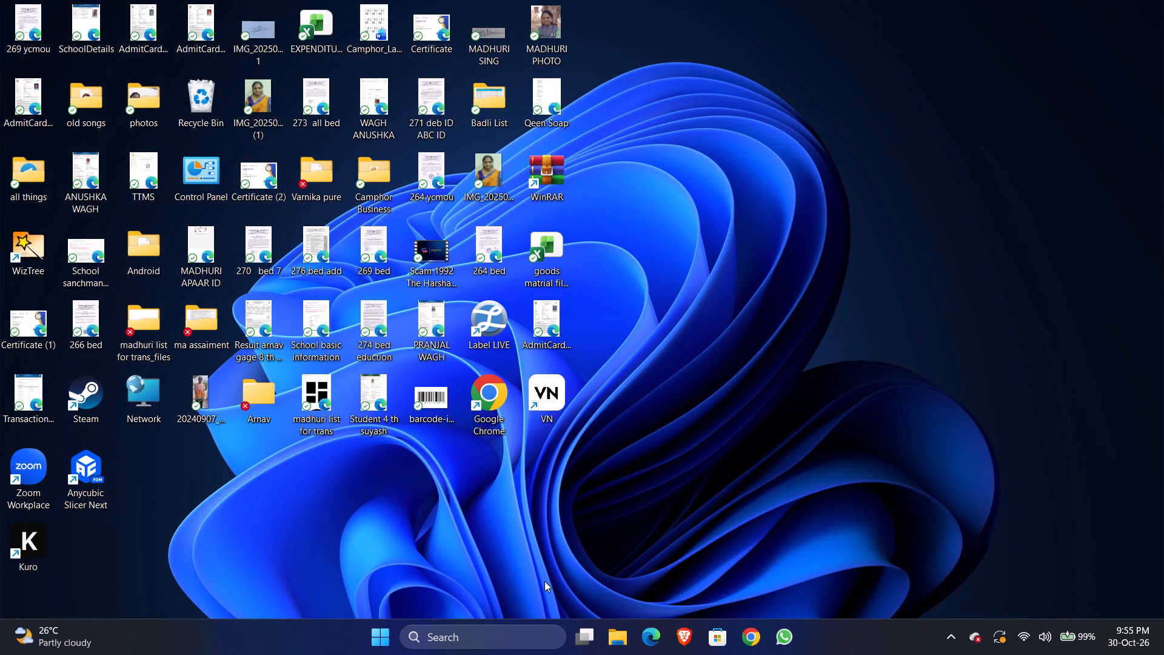